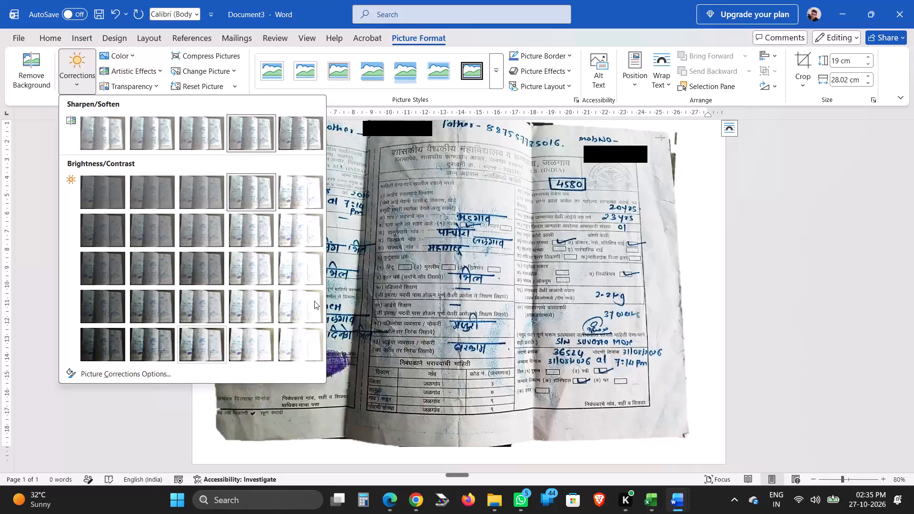
Dismiss the picture corrections and close the document containing the scanned form without saving the changes.
click(627, 200)
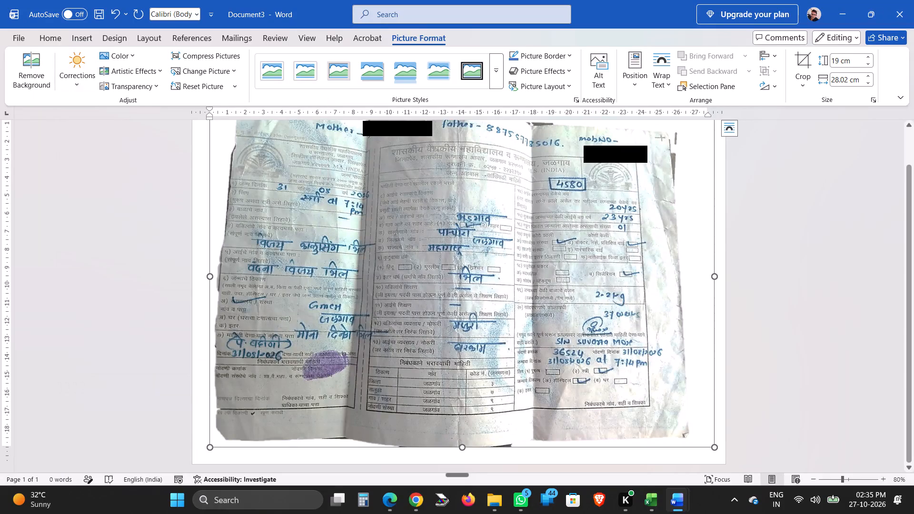
click(894, 12)
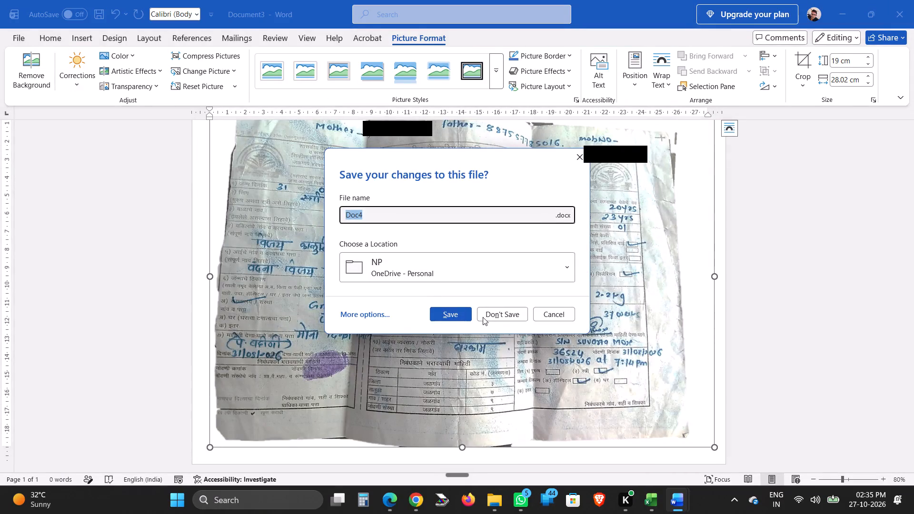
click(487, 316)
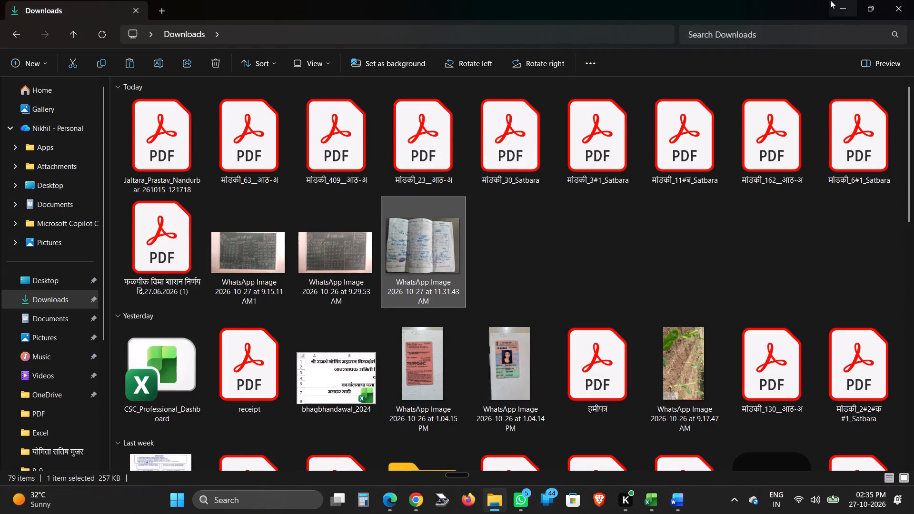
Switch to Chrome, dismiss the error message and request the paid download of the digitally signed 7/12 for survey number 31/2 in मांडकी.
click(845, 8)
click(461, 324)
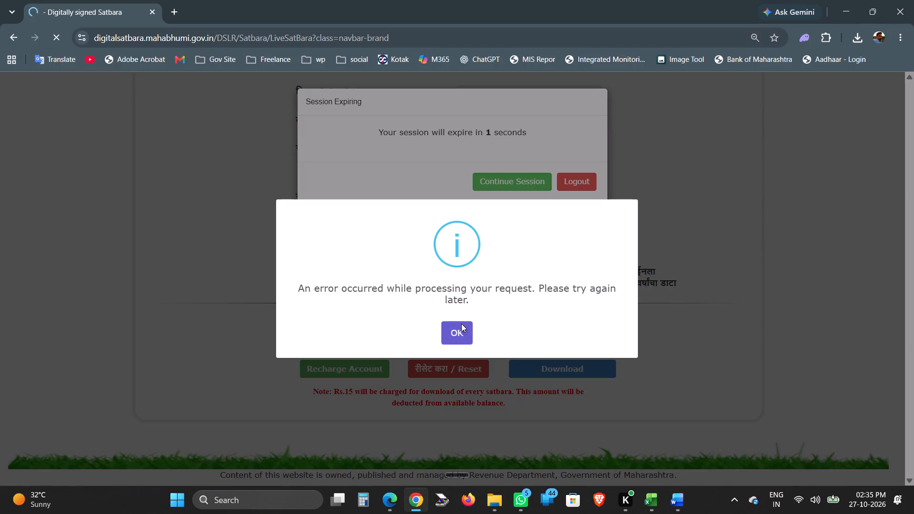
click(551, 363)
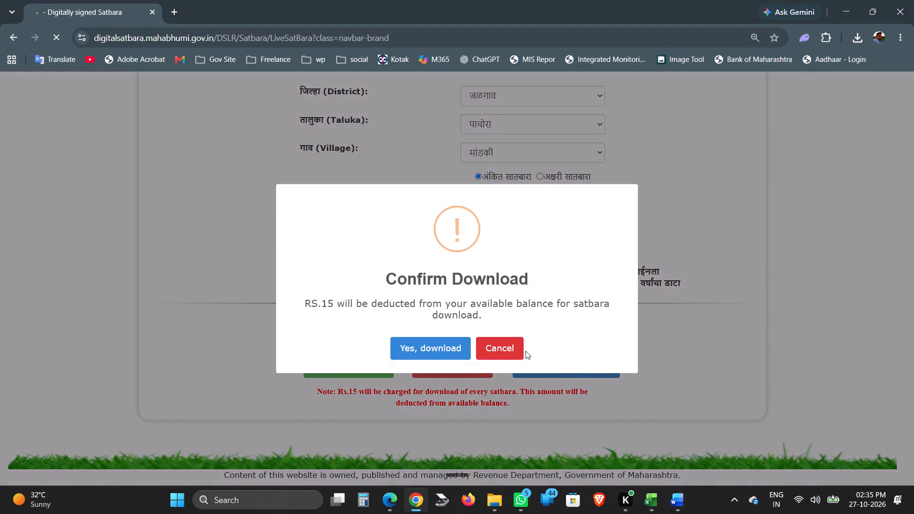
click(461, 342)
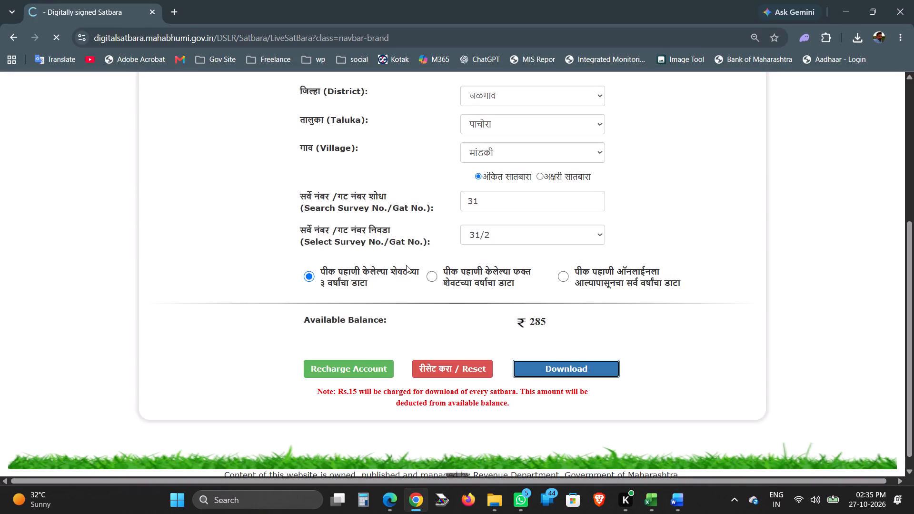
scroll(439, 239, up, 3)
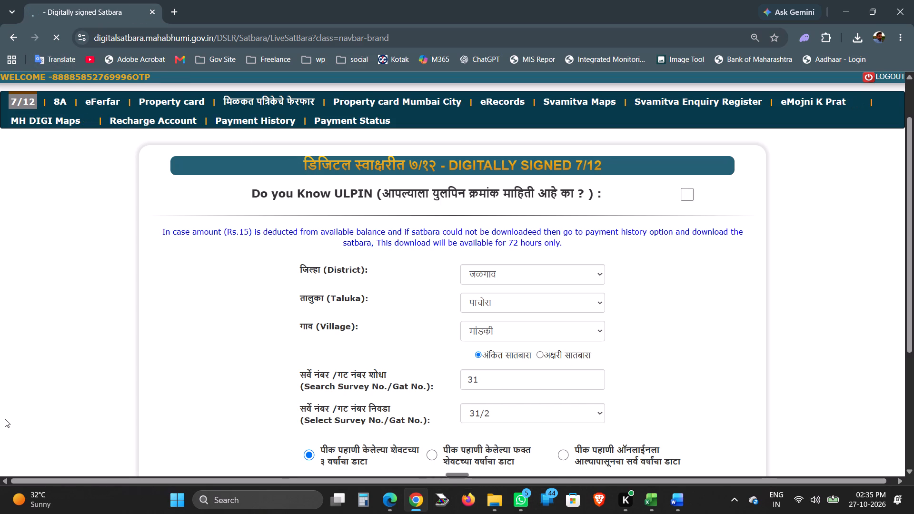
In Calculator, add up 5000, 17500, 1500, 1000 and 30000.
click(357, 494)
text(5000+)
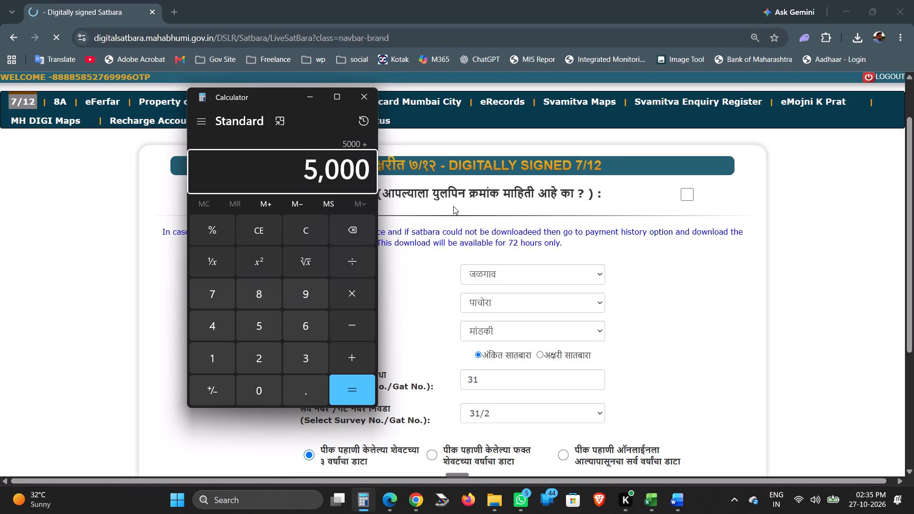
text(17)
key(4)
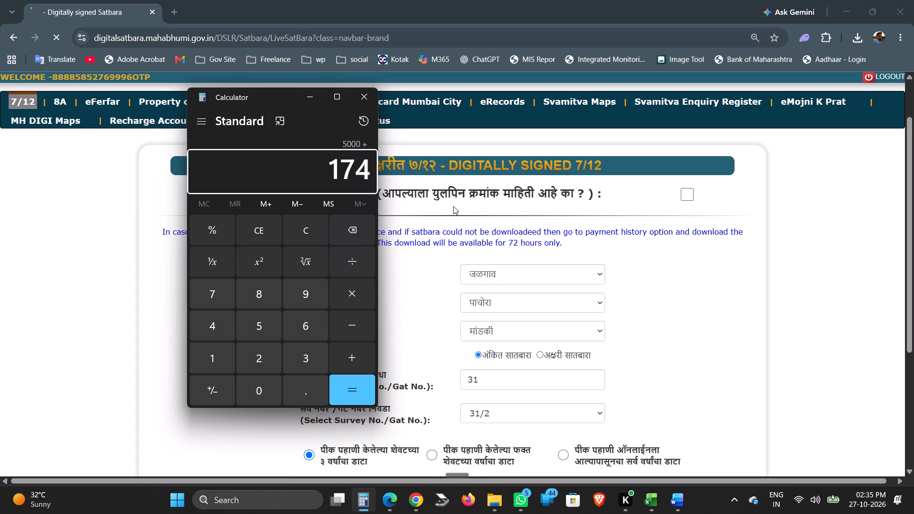
key(BackSpace)
text(500)
key(plus)
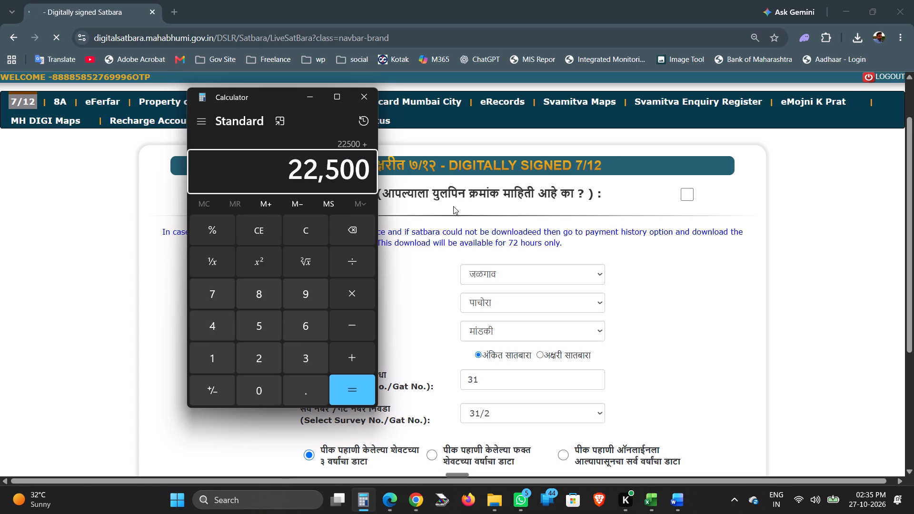
text(15)
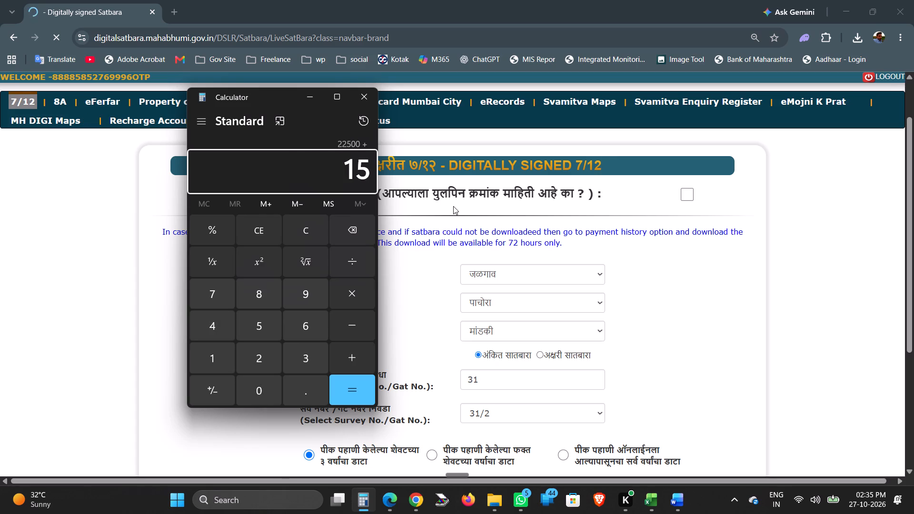
text(00)
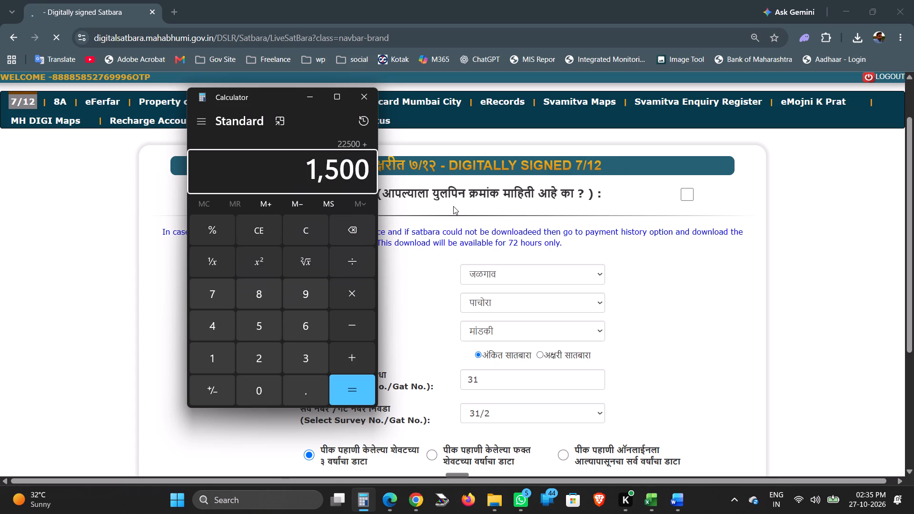
key(plus)
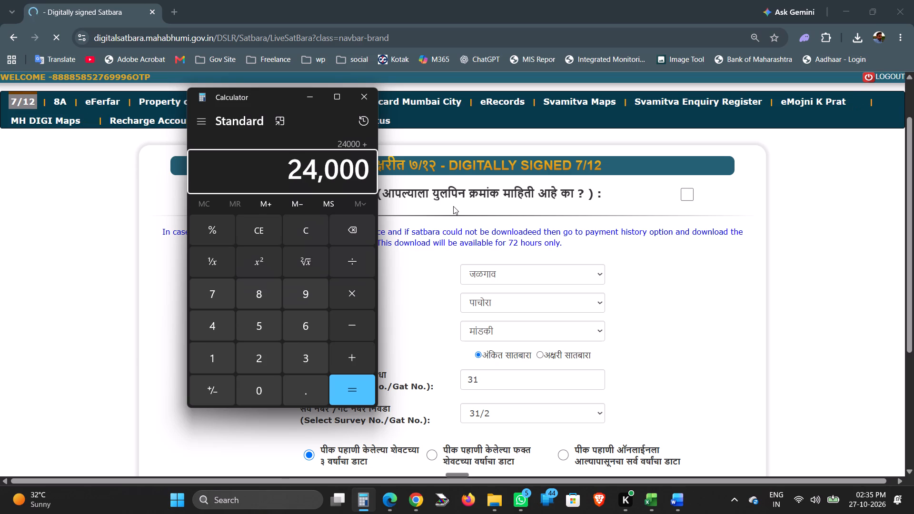
text(100)
text(0+)
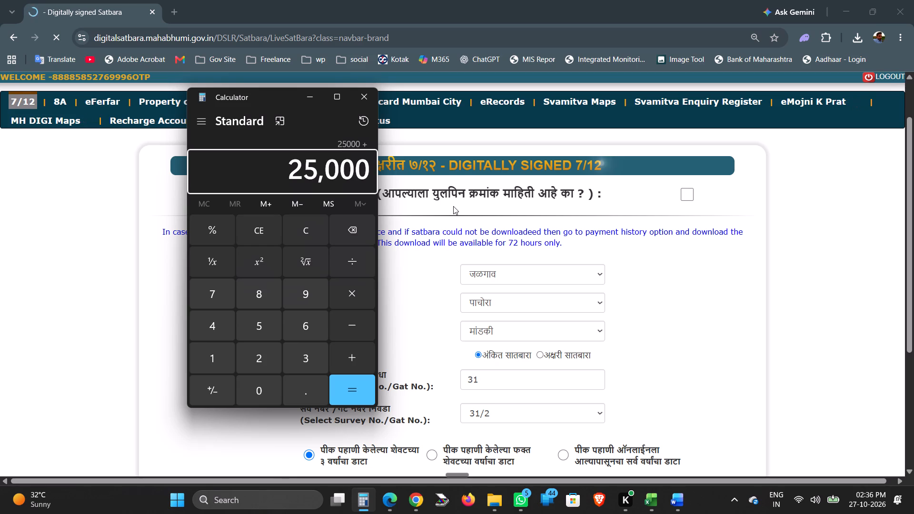
key(plus)
text(3000)
key(0)
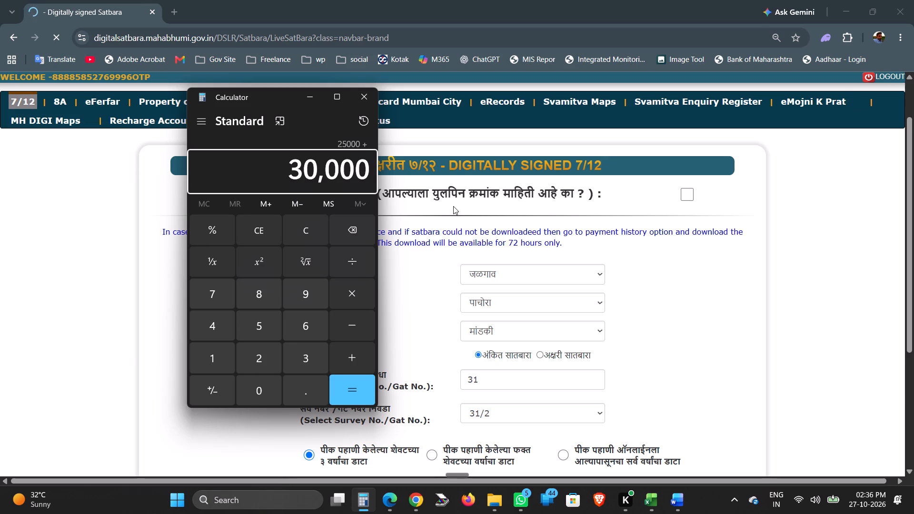
key(Return)
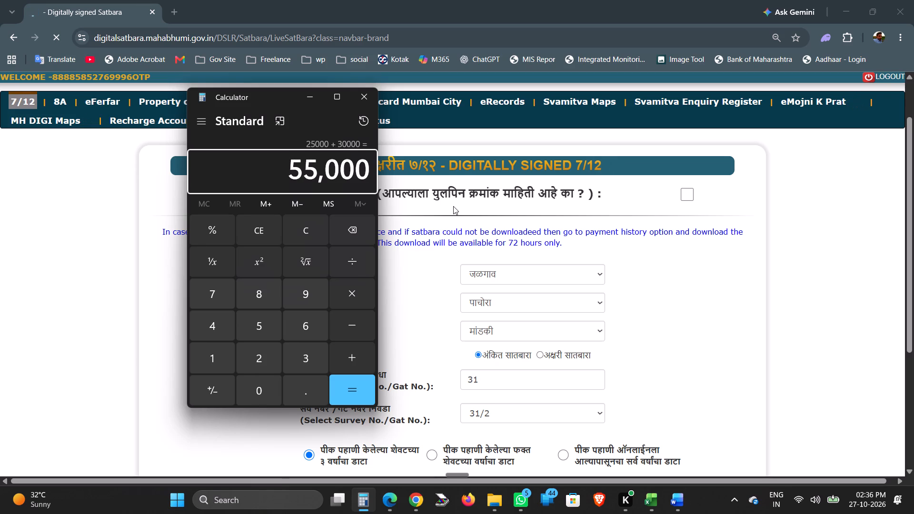
Add 4500, 10000 and 2000 to the running sum.
key(plus)
text(4500)
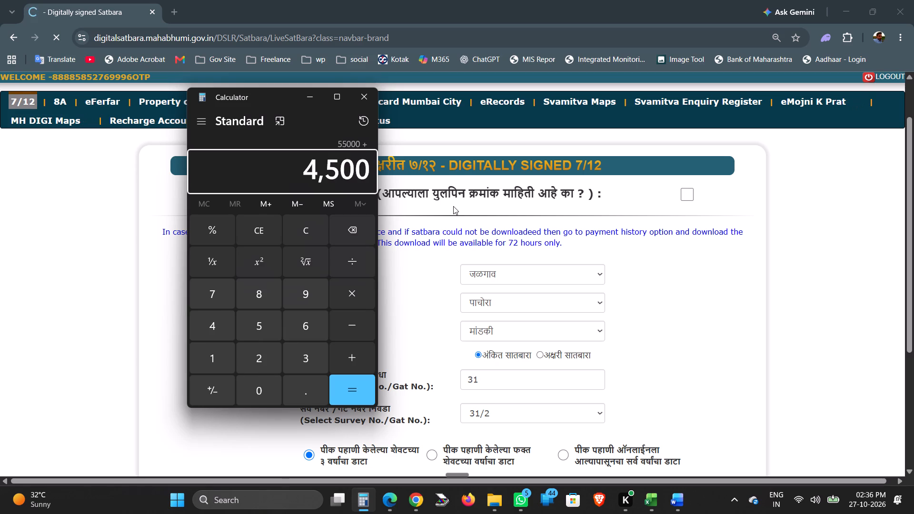
key(Return)
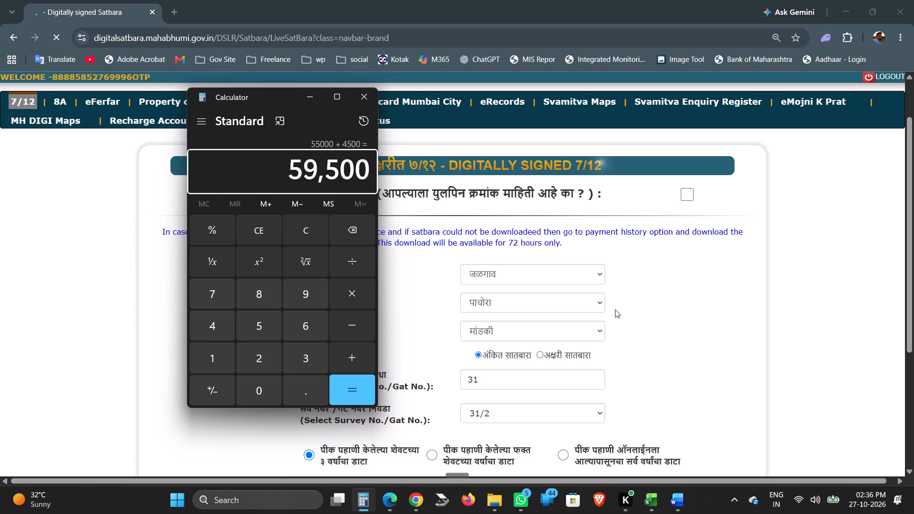
key(plus)
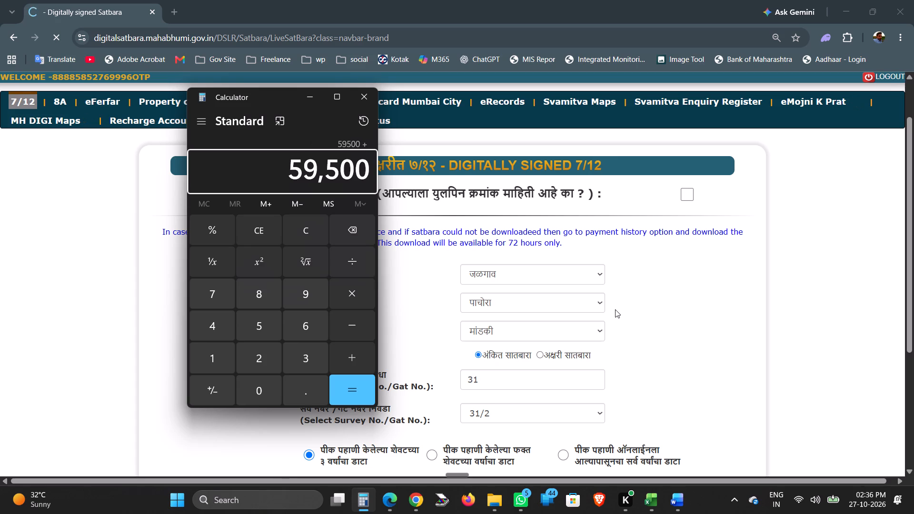
text(10000)
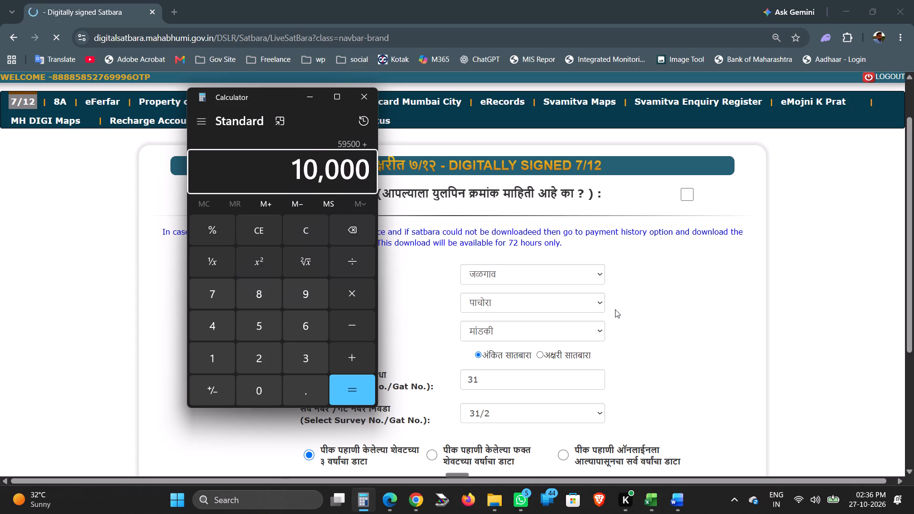
key(Return)
key(plus)
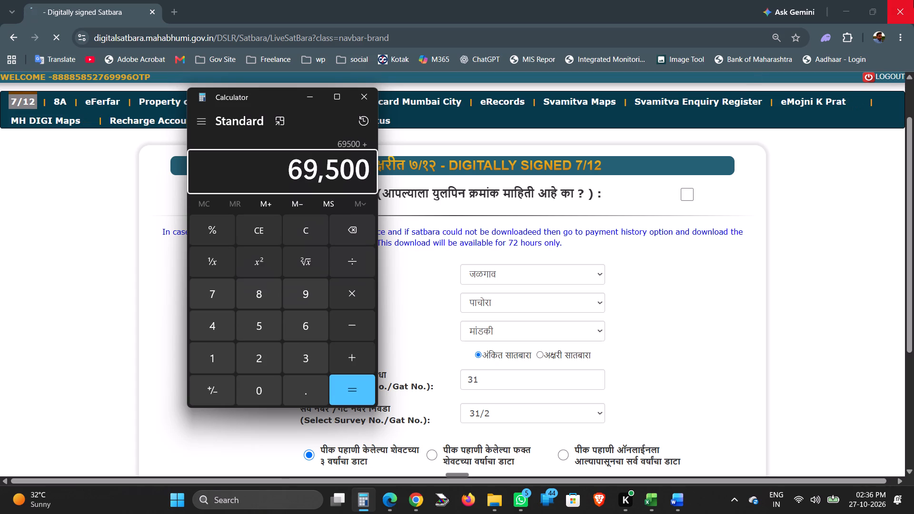
text(2000)
key(Return)
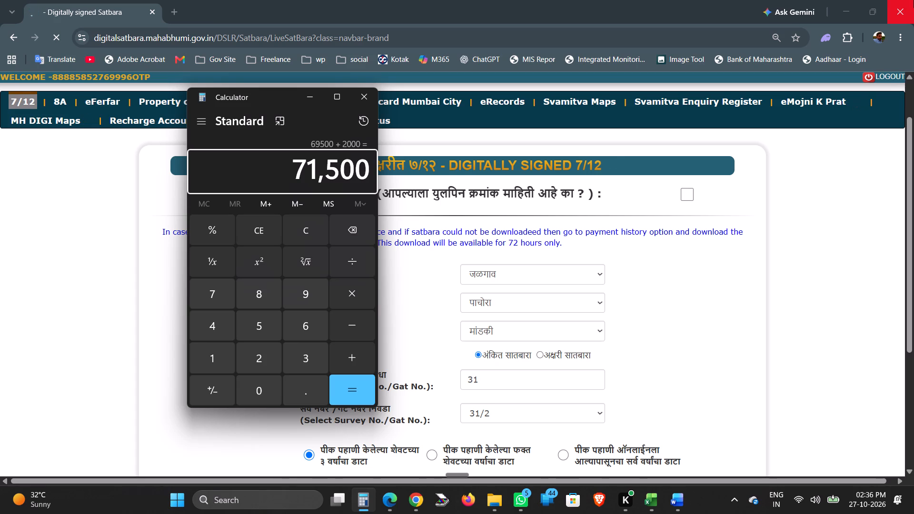
Start a new calculation from 6000 and add 2000 to it ten times in succession.
text(6000)
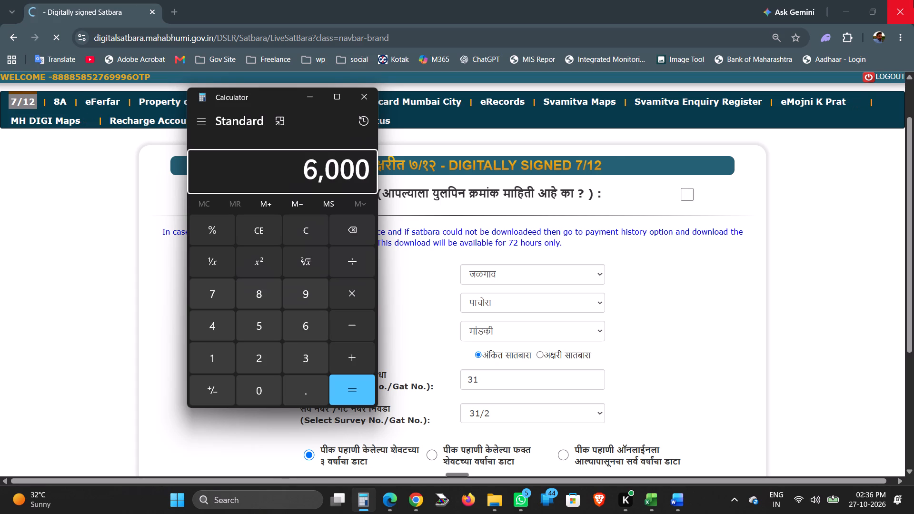
key(Return)
key(Return)
key(Return)
key(Return)
key(Return)
key(Return)
key(Return)
key(Return)
key(Return)
key(Return)
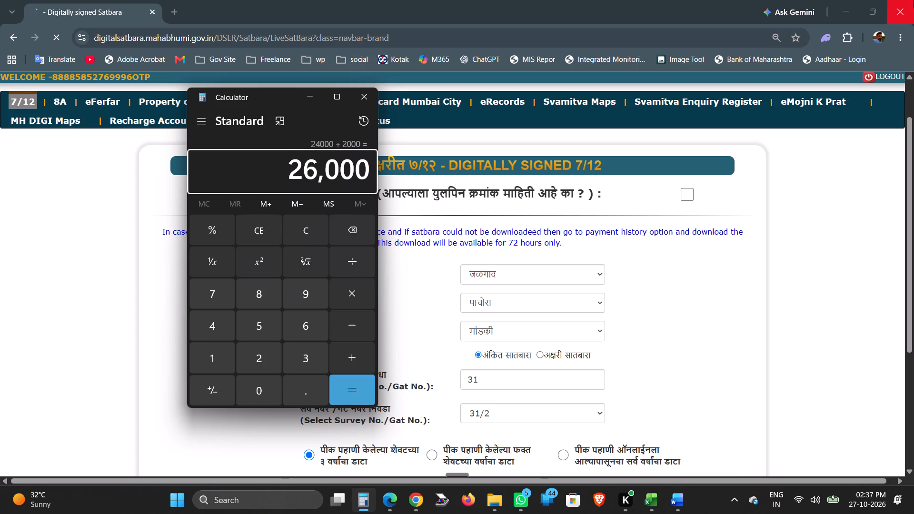
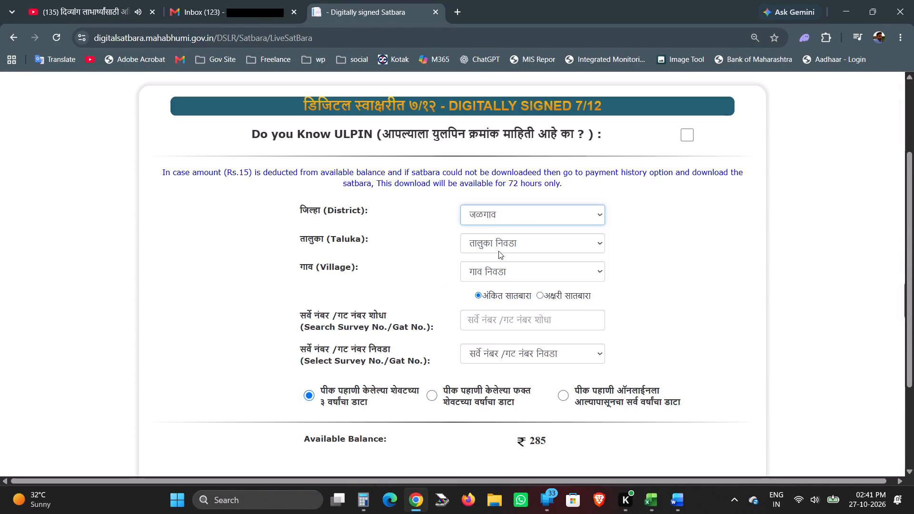
Select पाचोरा as the taluka for the जळगाव district in the digitally signed 7/12 form.
click(497, 239)
click(504, 216)
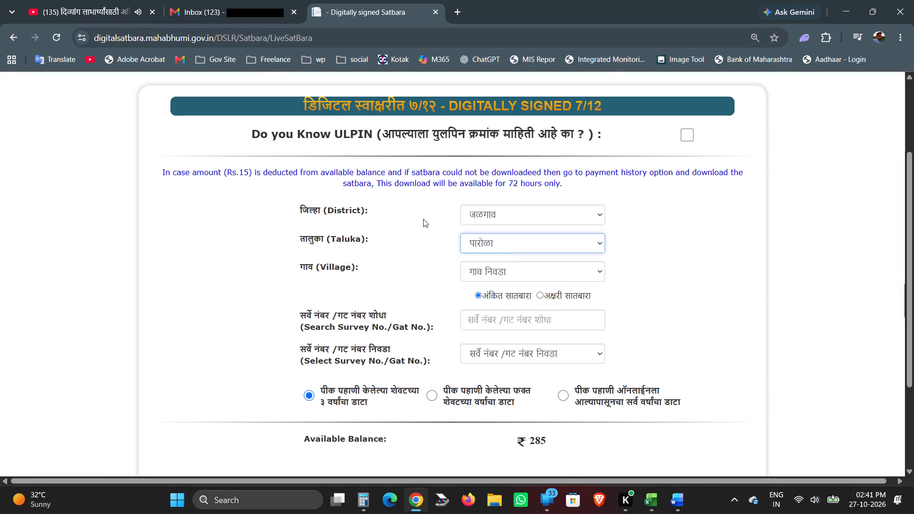
click(490, 236)
click(488, 205)
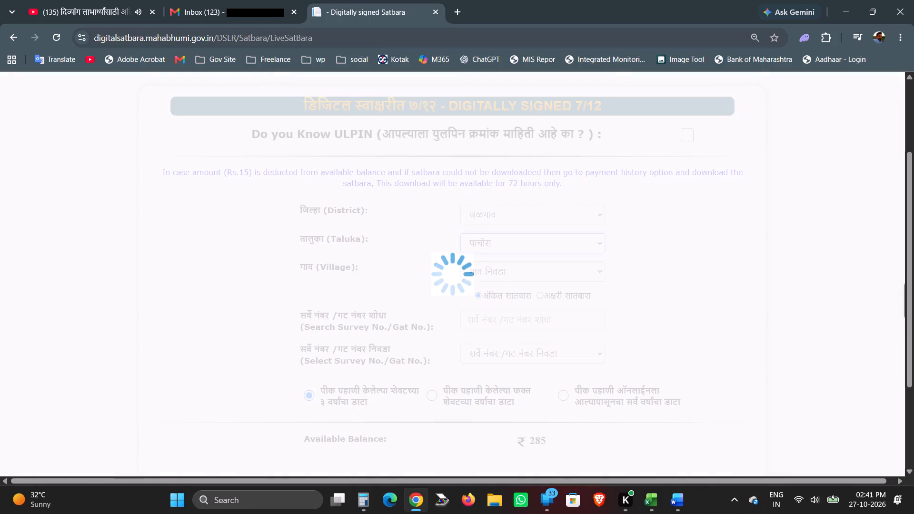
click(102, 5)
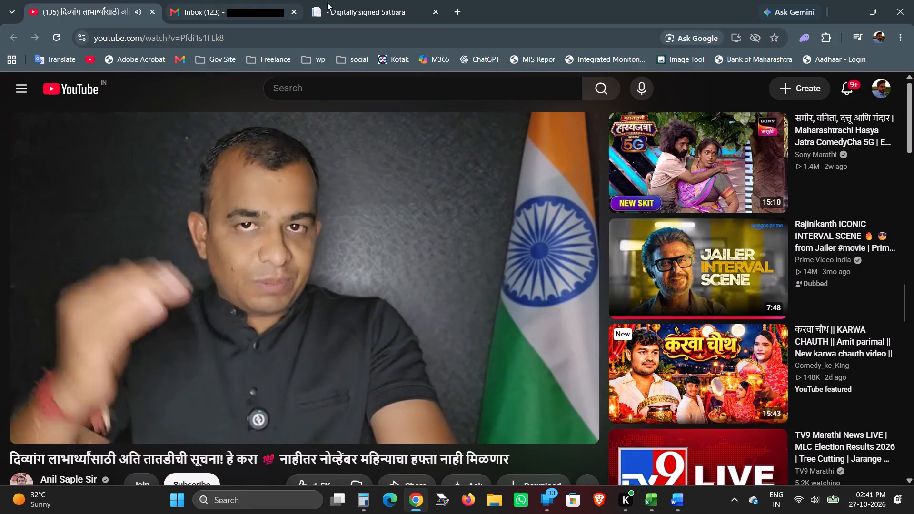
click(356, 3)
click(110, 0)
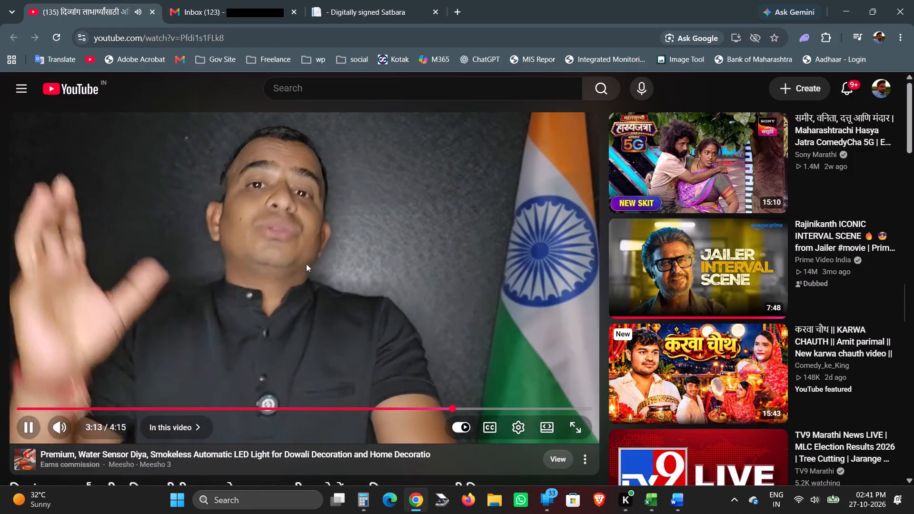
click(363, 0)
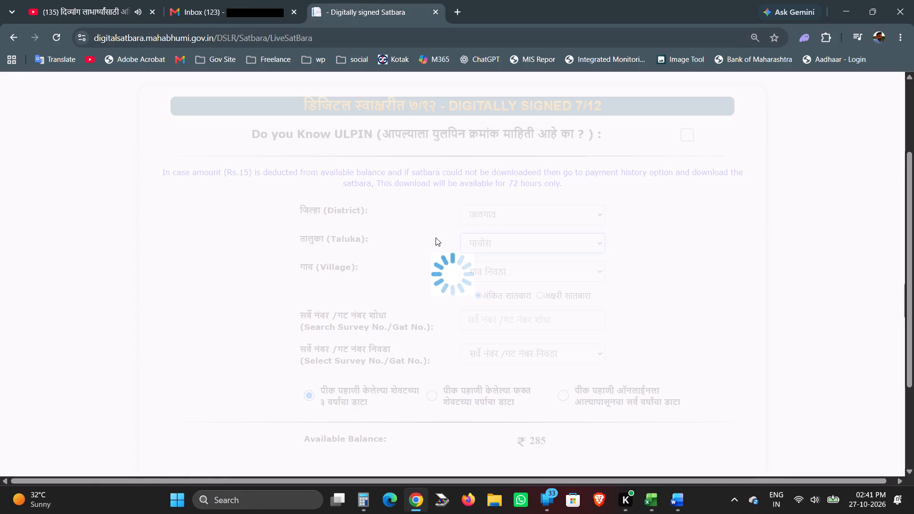
Select मांडकी as the village in the digitally signed 7/12 form.
click(481, 265)
scroll(492, 256, down, 2)
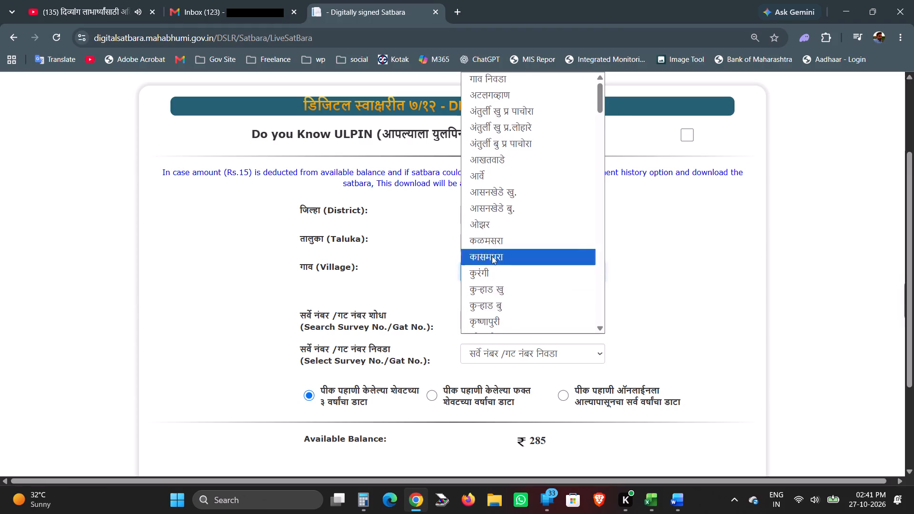
scroll(492, 256, down, 4)
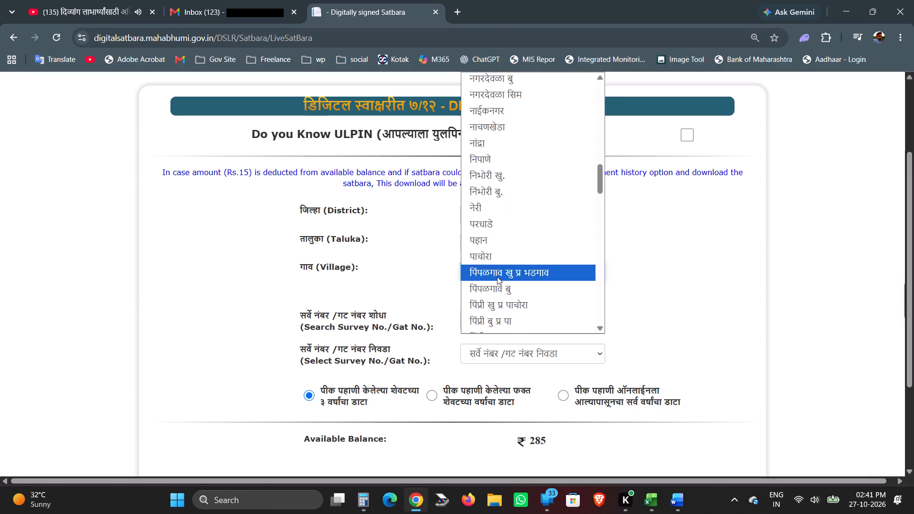
scroll(497, 277, down, 3)
click(487, 208)
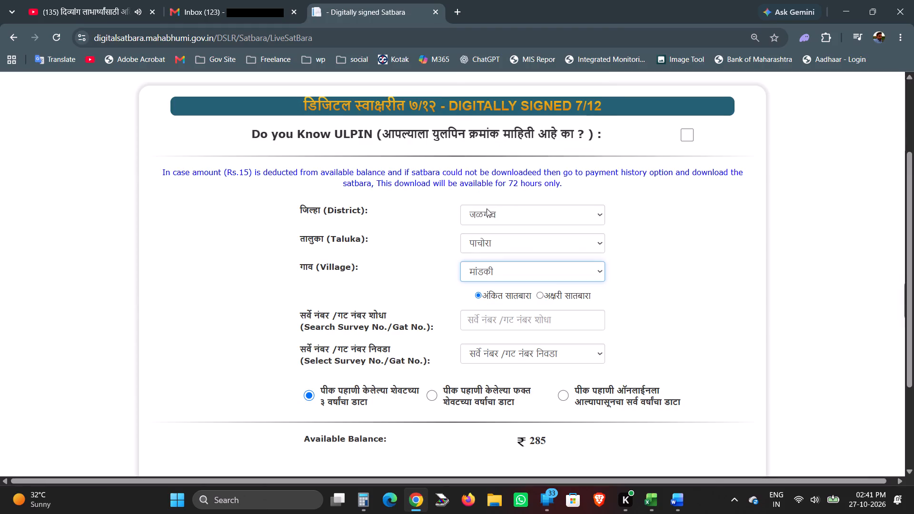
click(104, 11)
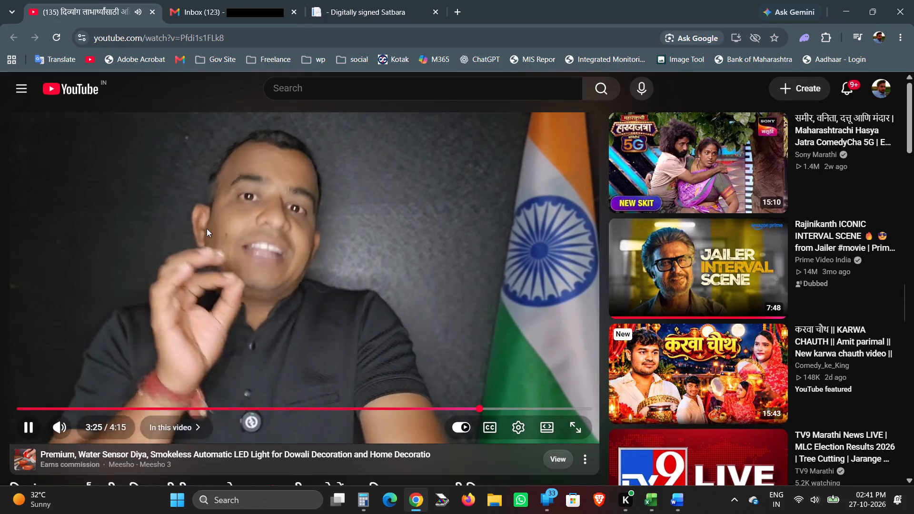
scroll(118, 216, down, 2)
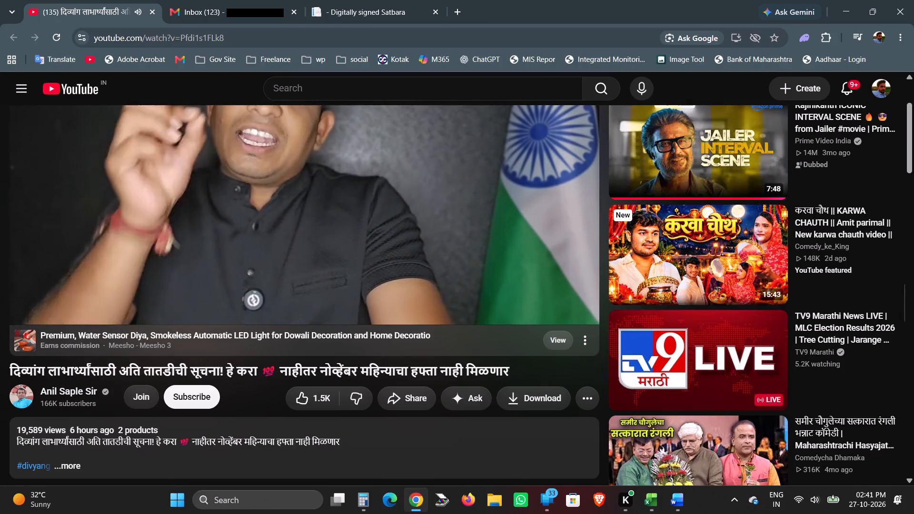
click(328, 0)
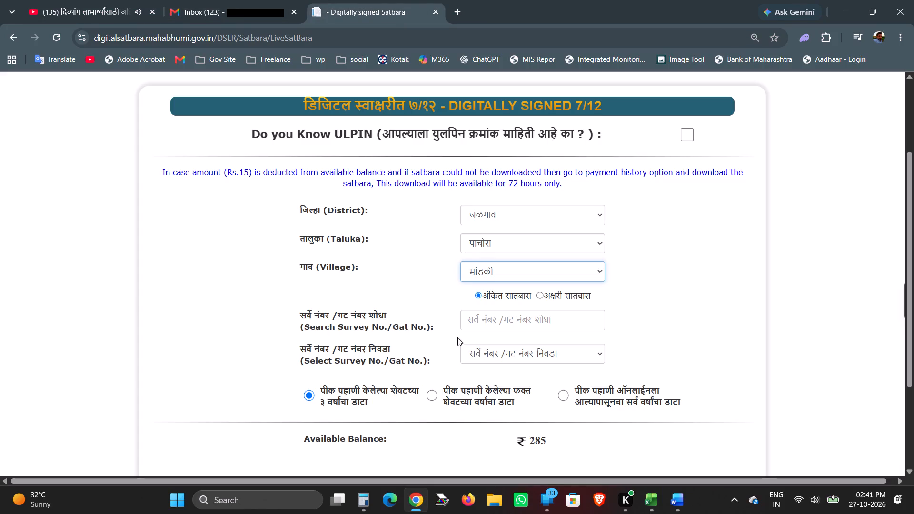
Search for survey/gat number 31 in the selected village.
click(475, 319)
text(31)
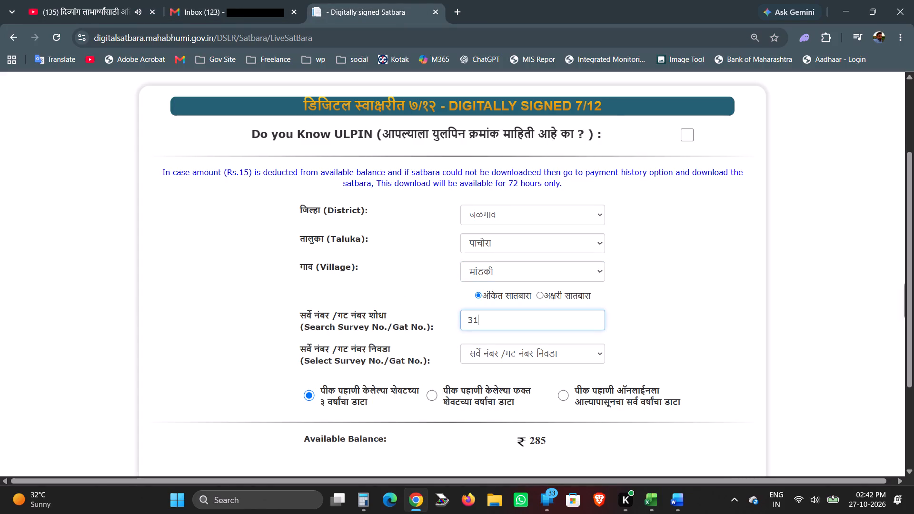
click(613, 324)
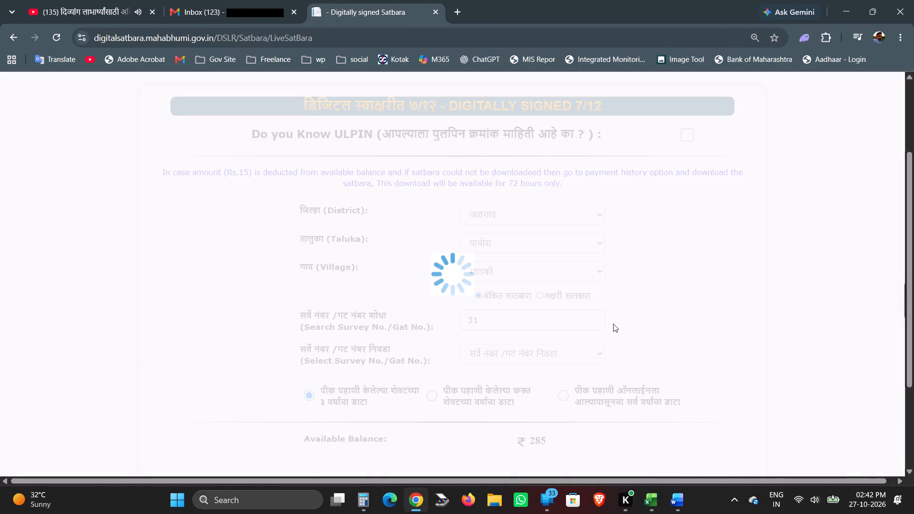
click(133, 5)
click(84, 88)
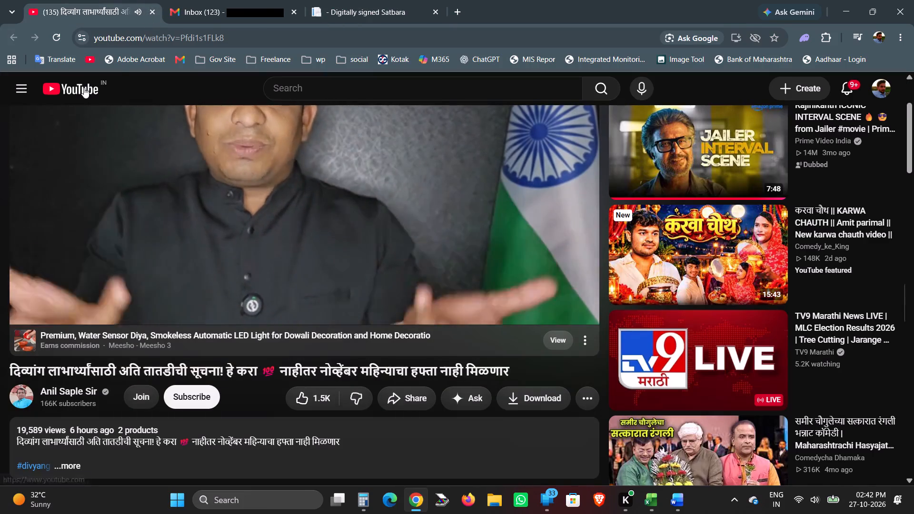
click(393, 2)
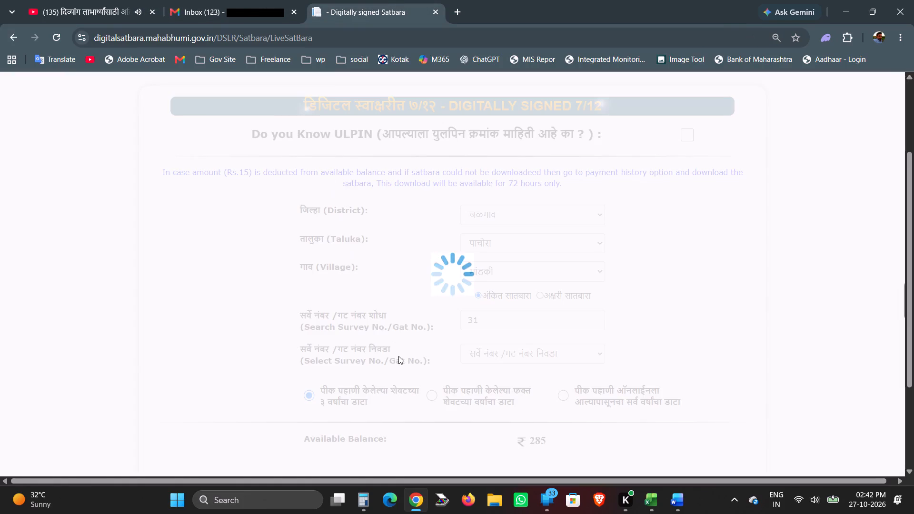
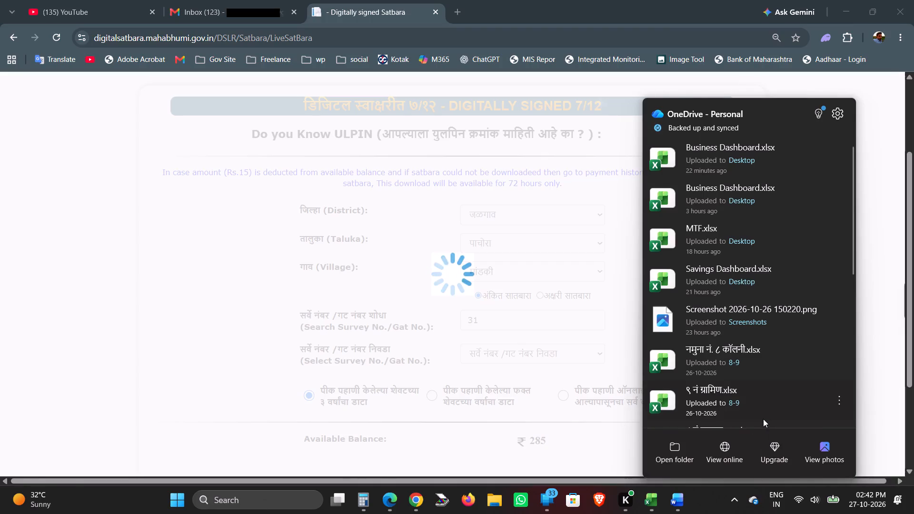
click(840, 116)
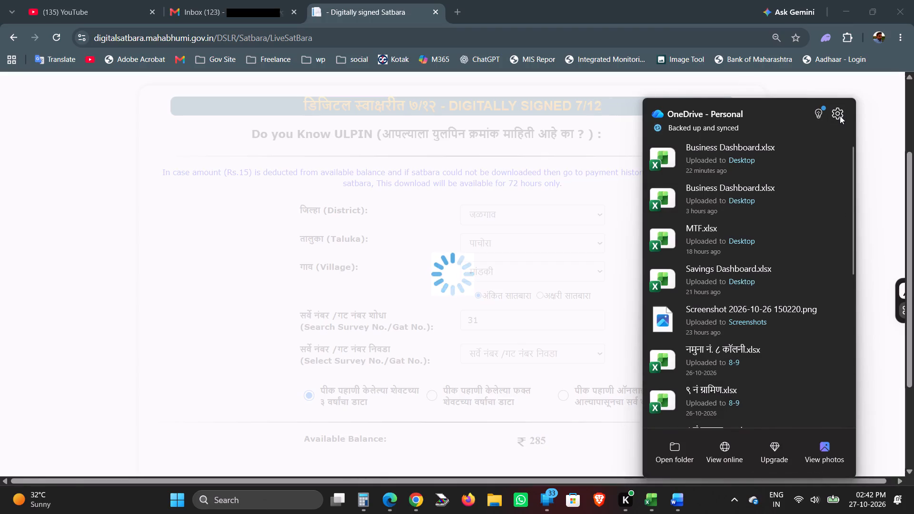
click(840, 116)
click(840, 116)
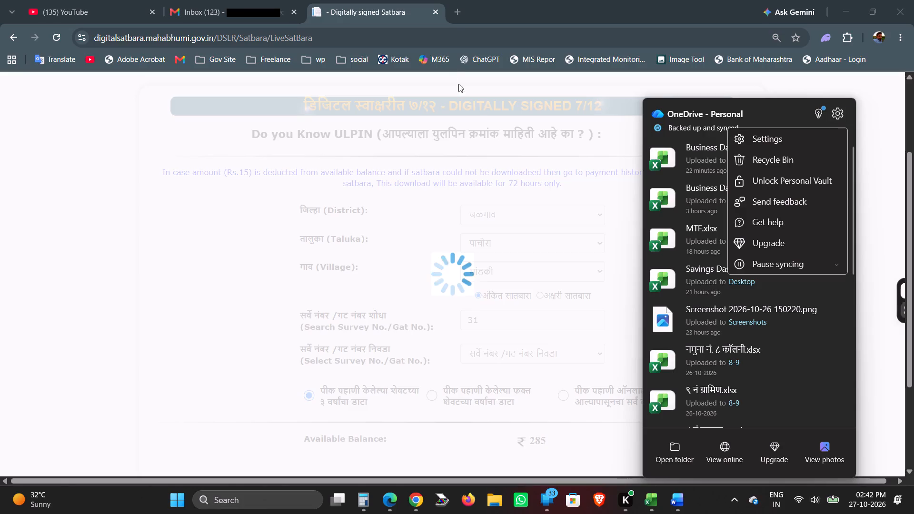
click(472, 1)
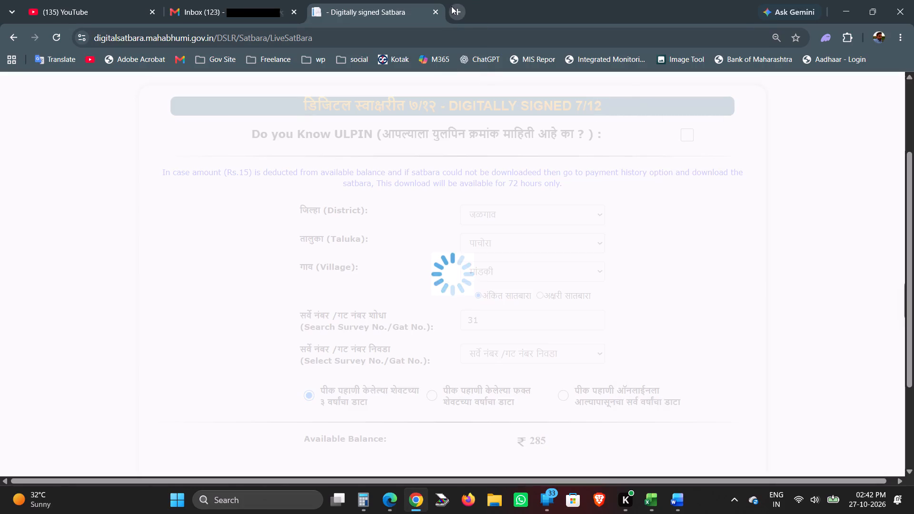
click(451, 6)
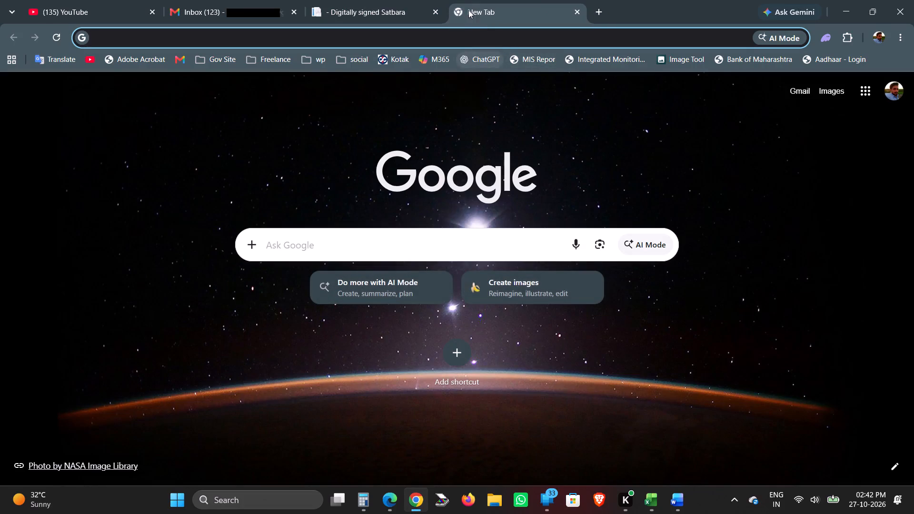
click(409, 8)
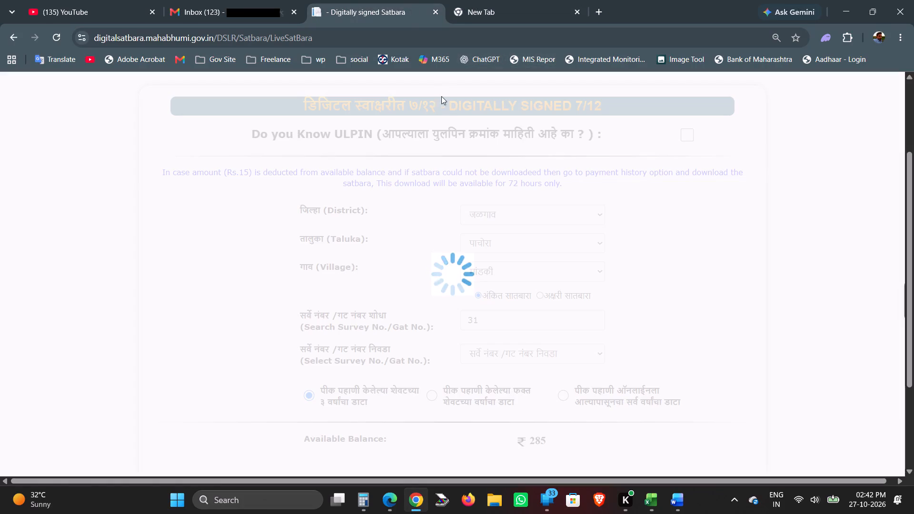
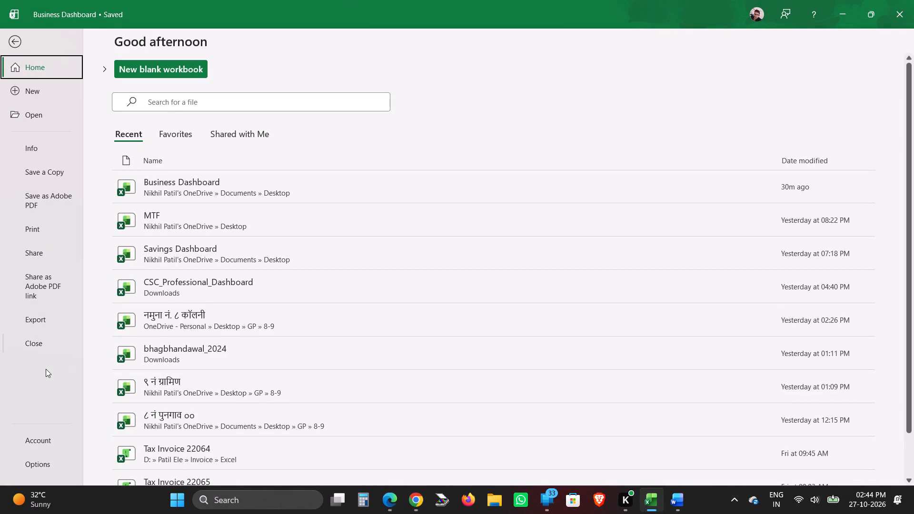
Start sharing the Business Dashboard workbook with people and open the sharing link's settings.
click(33, 250)
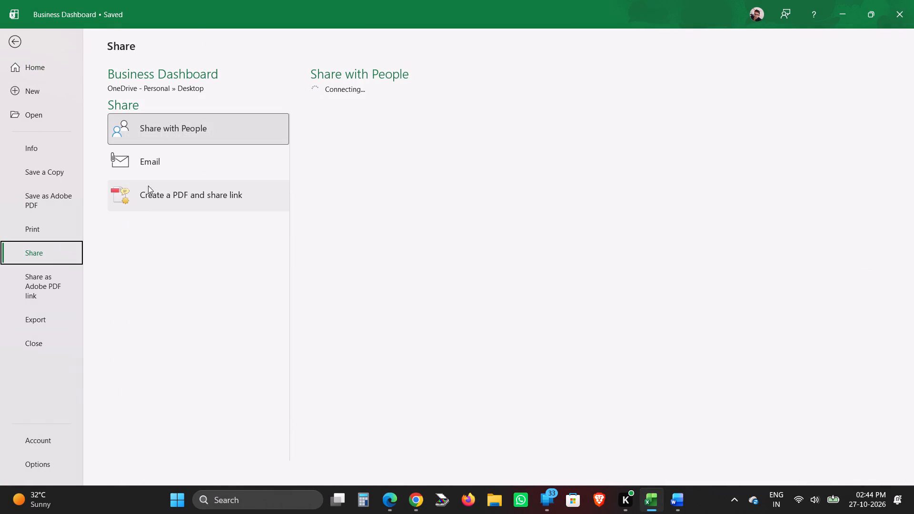
click(163, 129)
click(310, 106)
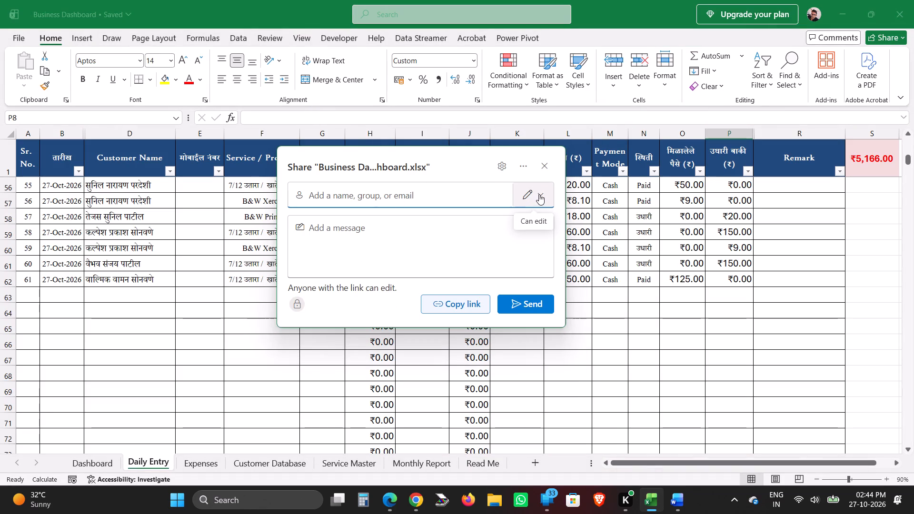
click(523, 162)
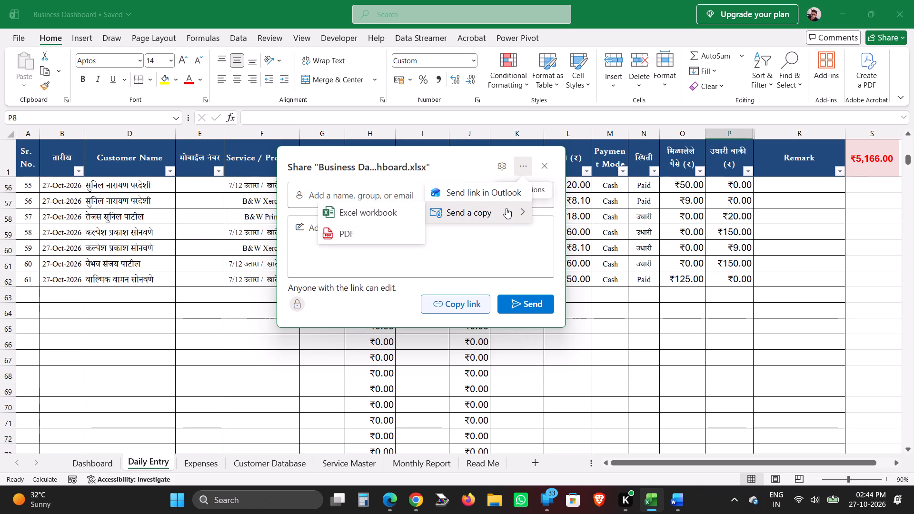
click(502, 170)
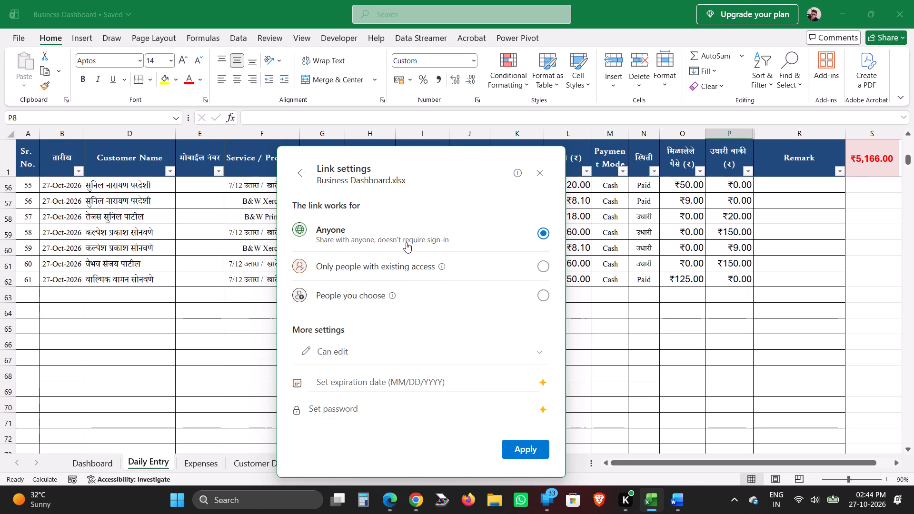
Check the Can edit permission in the sharing link's settings and return to the share dialog without applying changes.
click(533, 350)
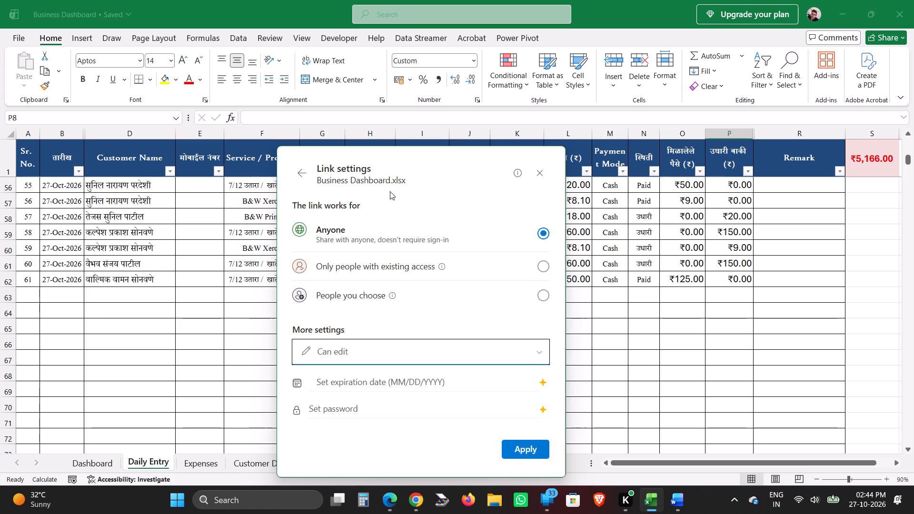
click(305, 174)
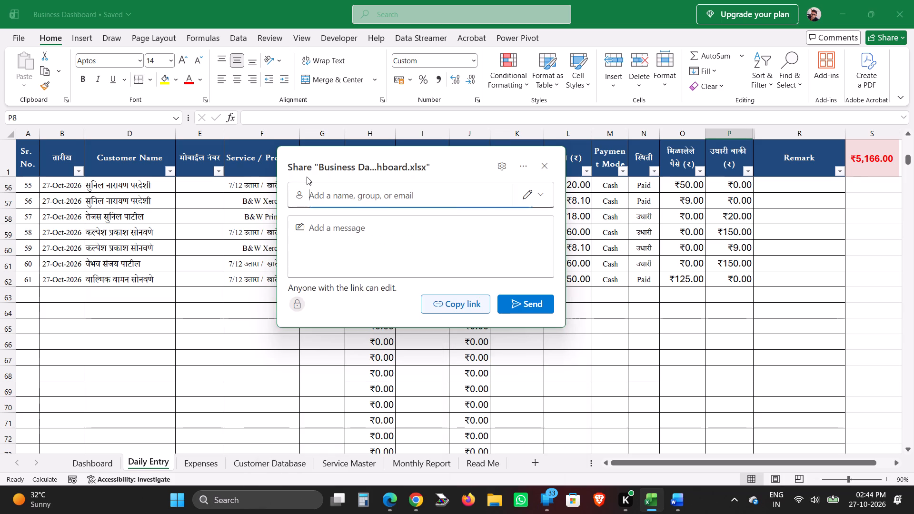
Review who has access to the Business Dashboard workbook, including groups and sharing links, and close the access dialog.
click(301, 303)
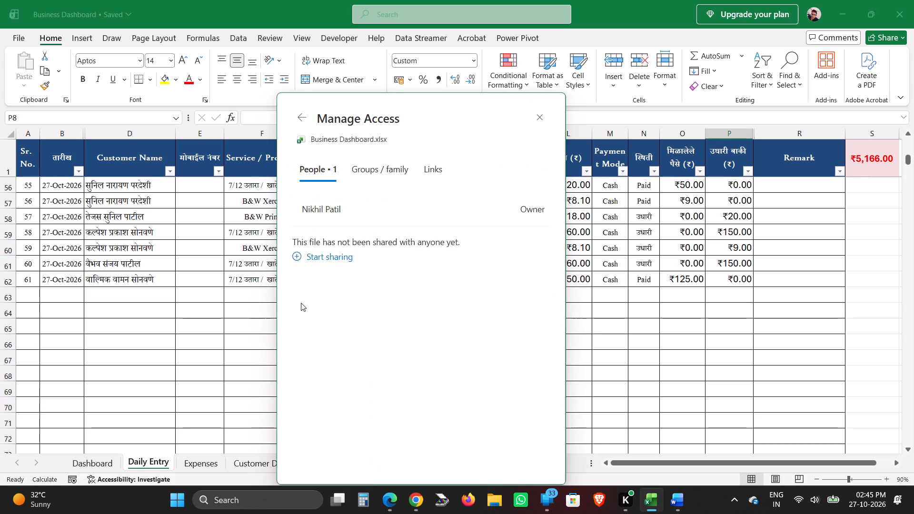
click(359, 175)
click(430, 171)
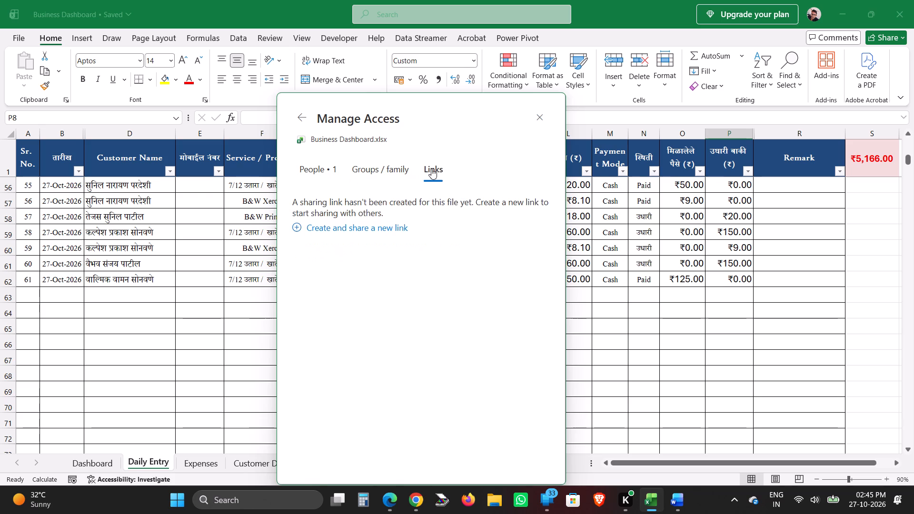
click(537, 117)
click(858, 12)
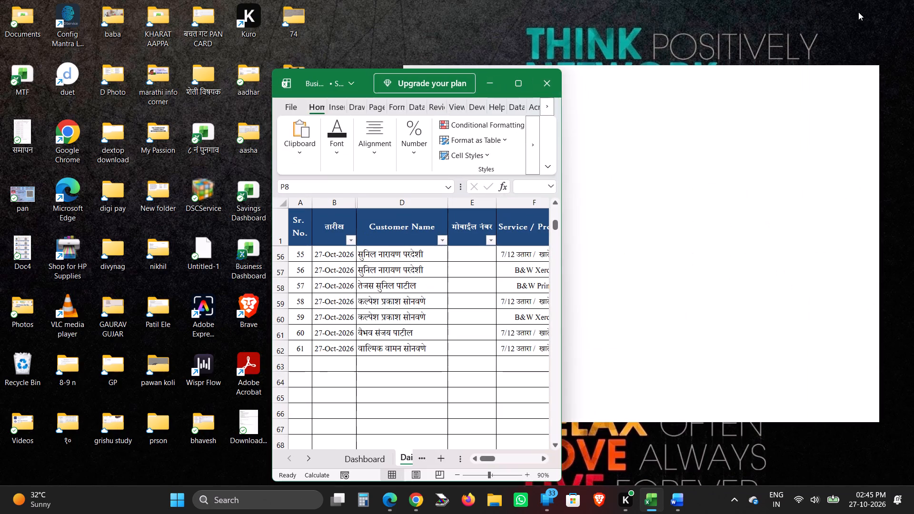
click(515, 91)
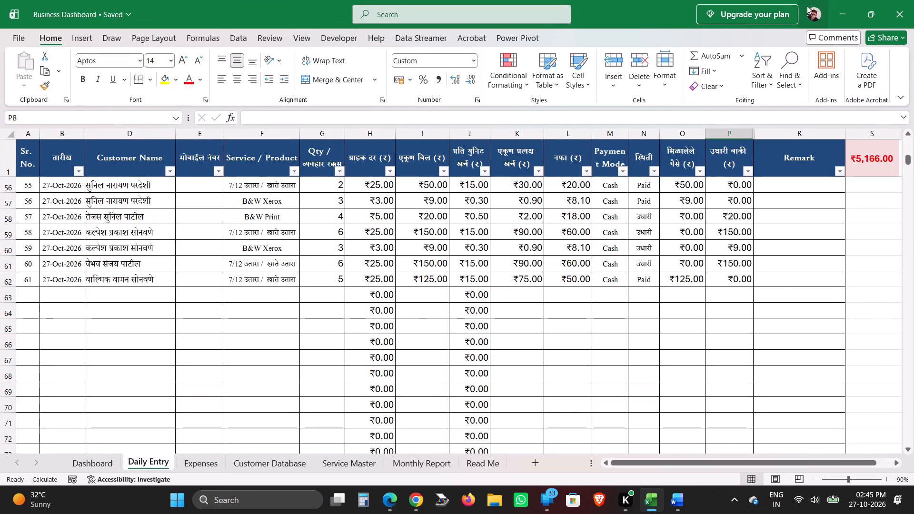
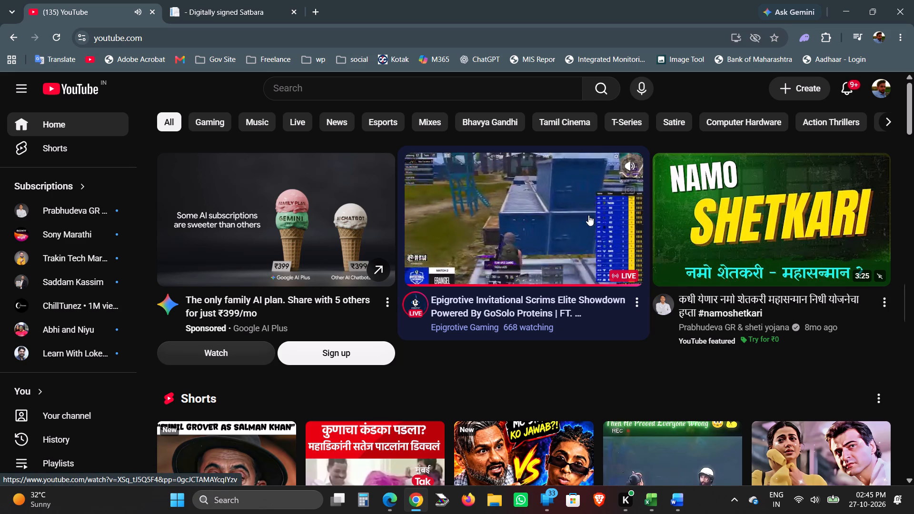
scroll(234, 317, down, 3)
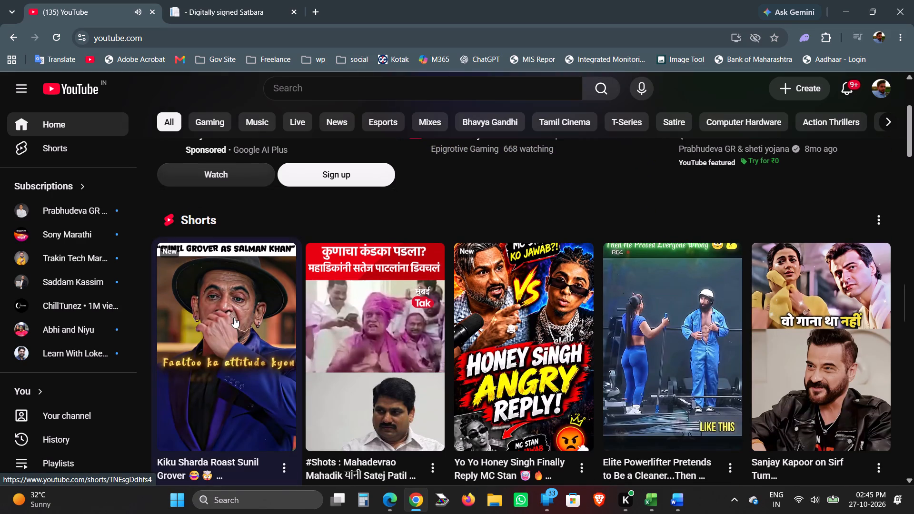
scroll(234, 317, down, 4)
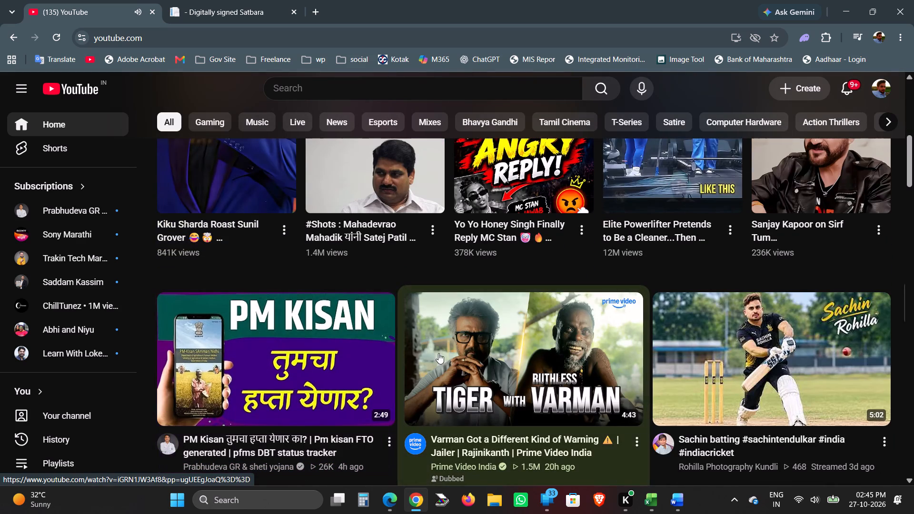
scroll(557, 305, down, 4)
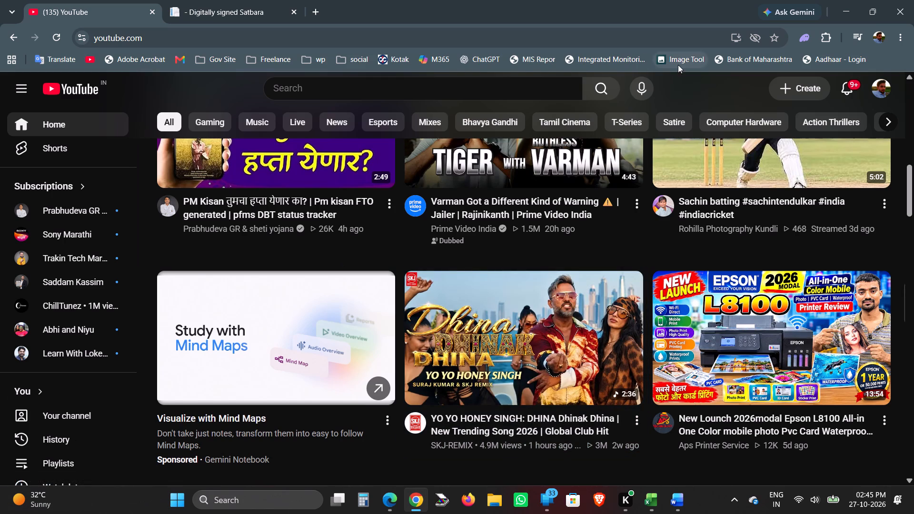
Return from YouTube to the Digitally signed Satbara page with the 7/12 request form.
click(211, 13)
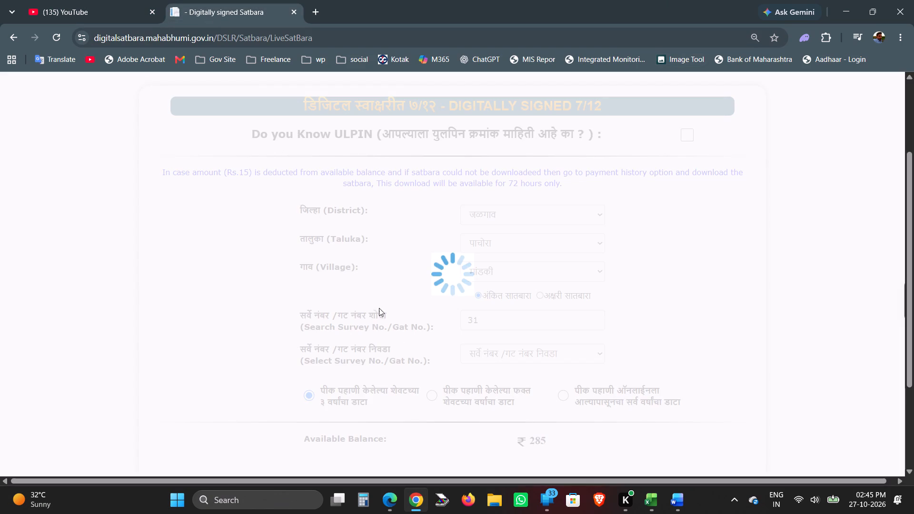
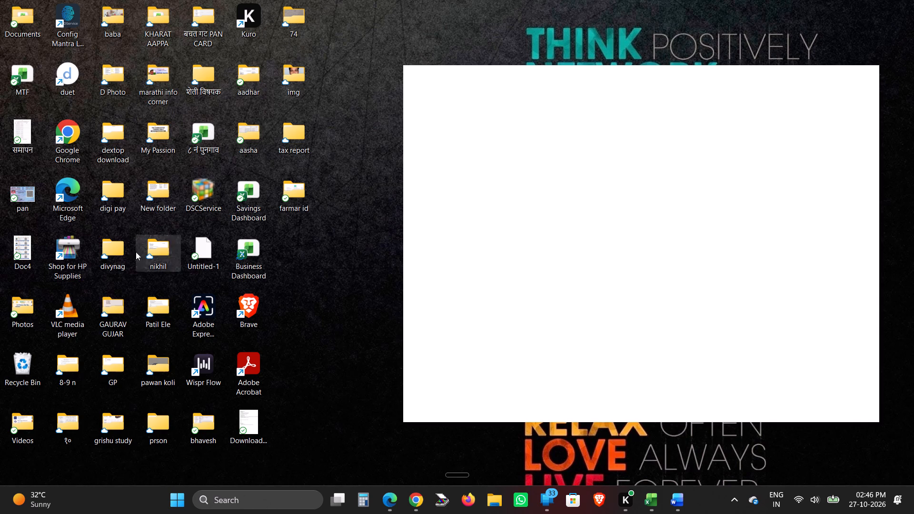
Open the GP folder on the desktop.
double_click(119, 371)
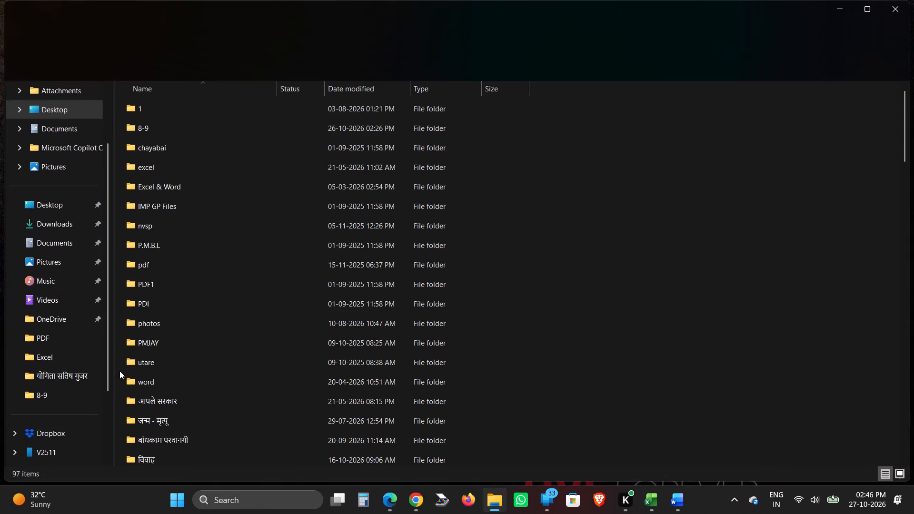
Look through the 8-9 folder, return to GP, and inspect the general and view settings in Folder Options.
double_click(177, 124)
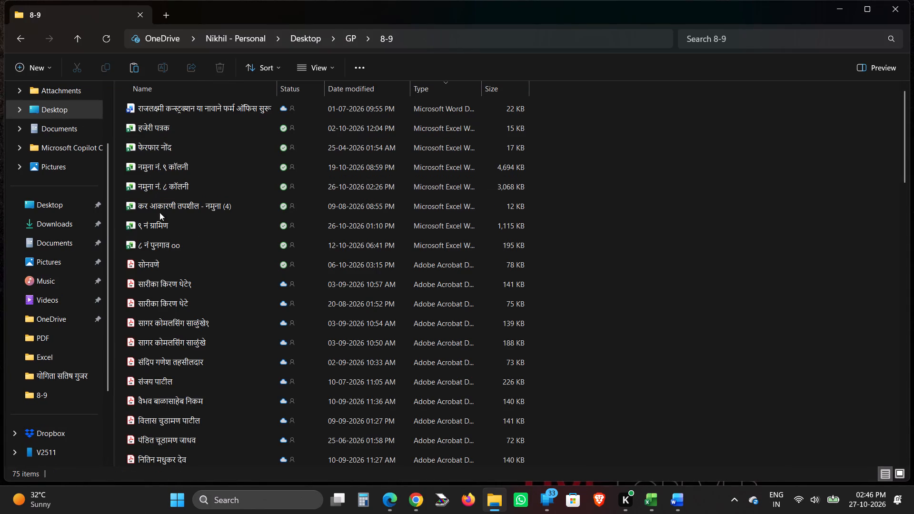
click(162, 232)
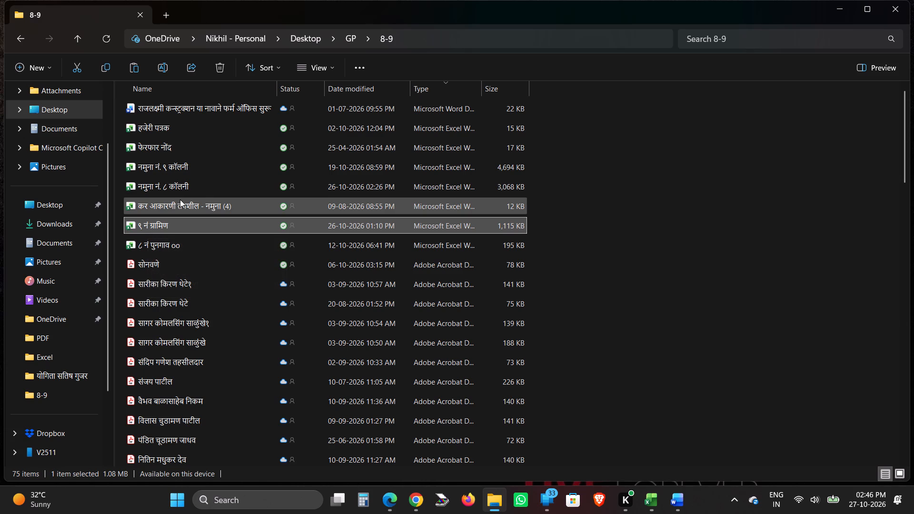
click(360, 65)
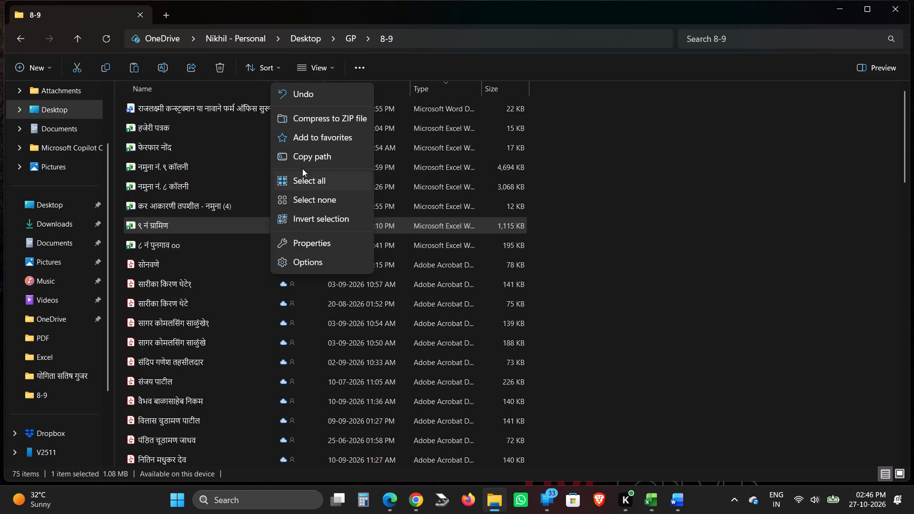
click(9, 38)
click(14, 40)
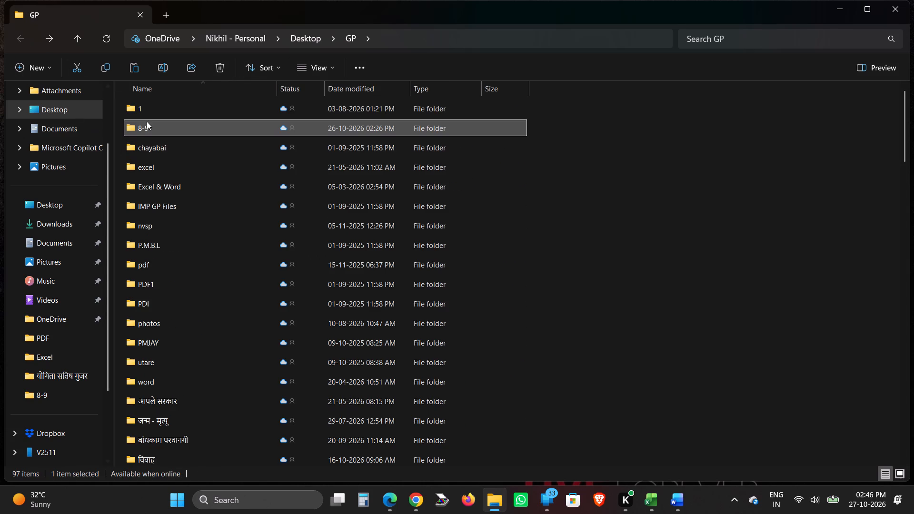
click(360, 69)
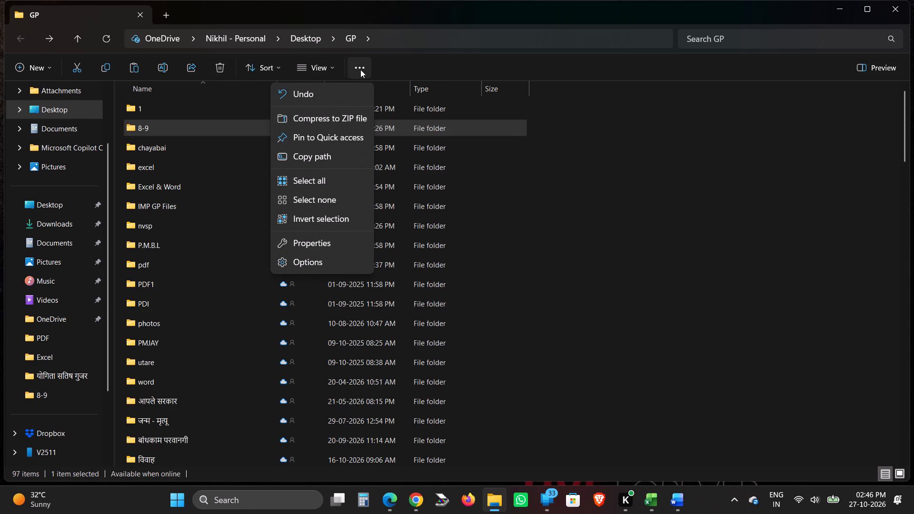
click(317, 265)
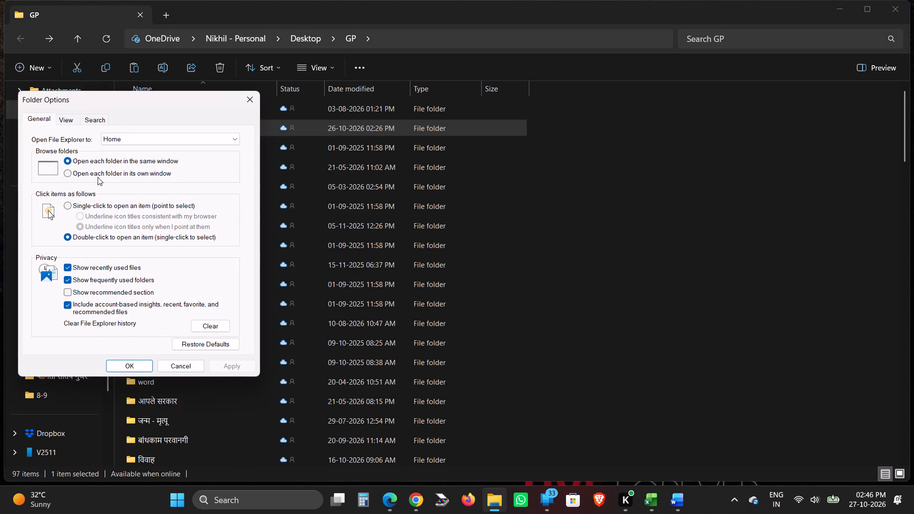
click(63, 118)
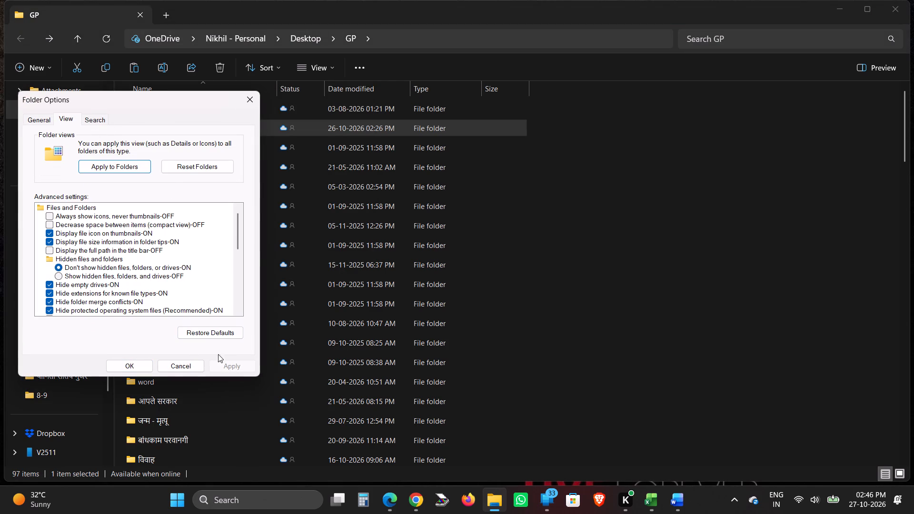
click(192, 363)
Open the नमुना नं. ८ कॉलनी workbook from the 8-9 folder inside GP.
double_click(167, 128)
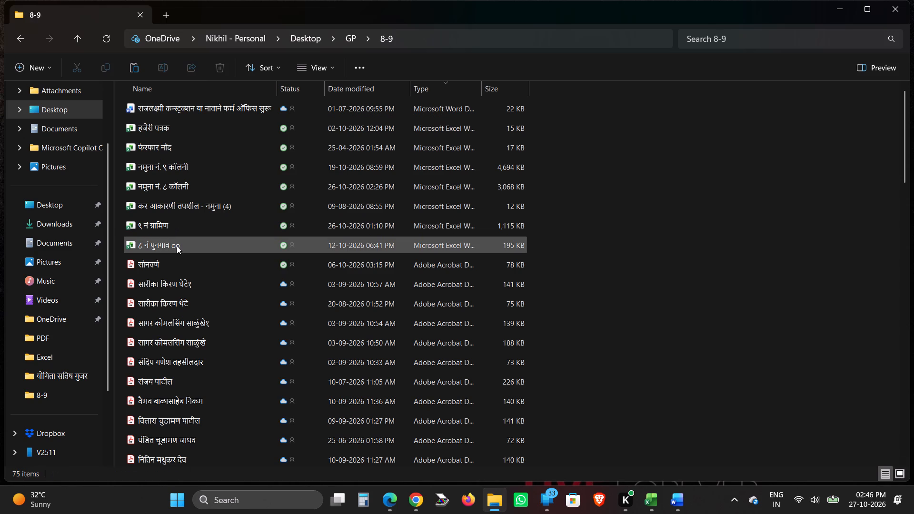
click(177, 245)
click(185, 188)
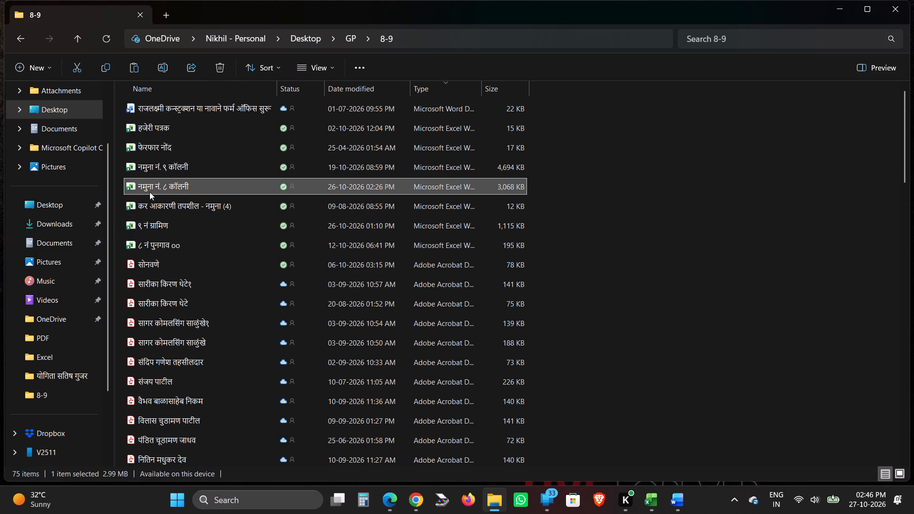
double_click(152, 190)
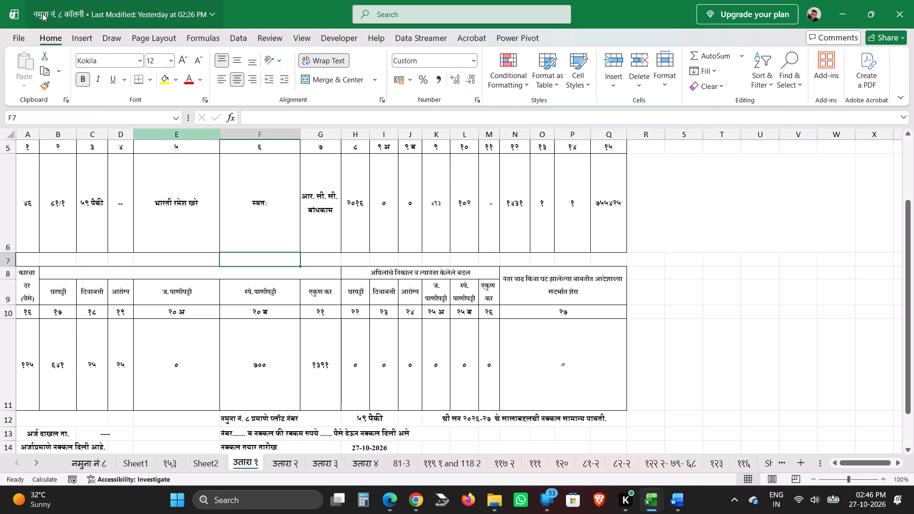
Start sharing the नमुना नं. ८ कॉलनी workbook with people and examine the ways Grampanchyat Pungaon has access to it.
click(12, 35)
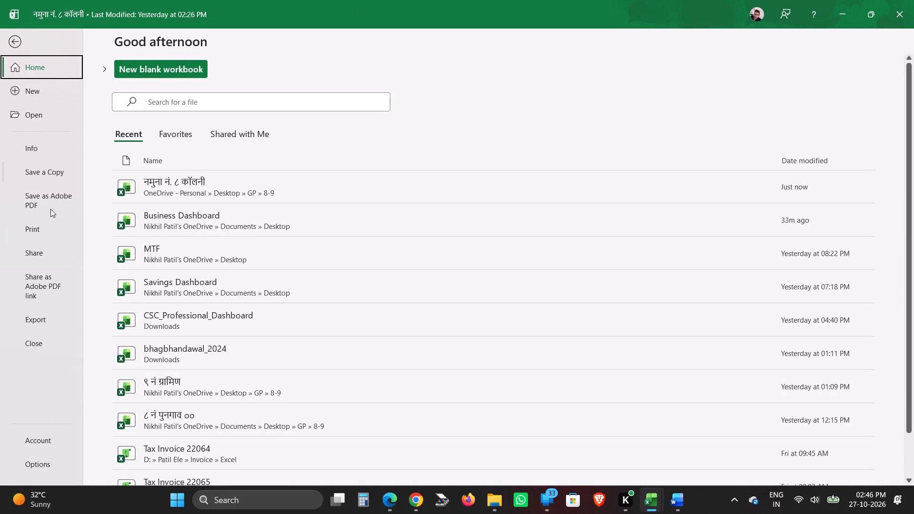
click(44, 253)
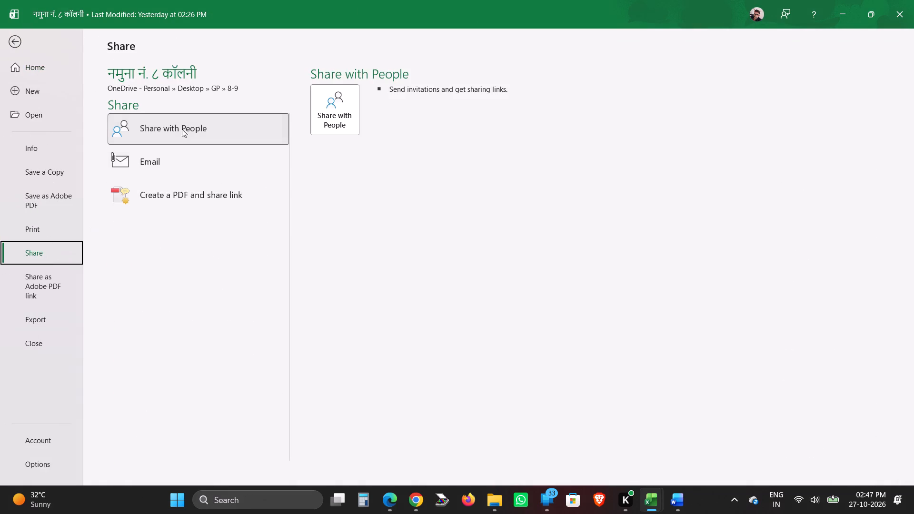
click(332, 104)
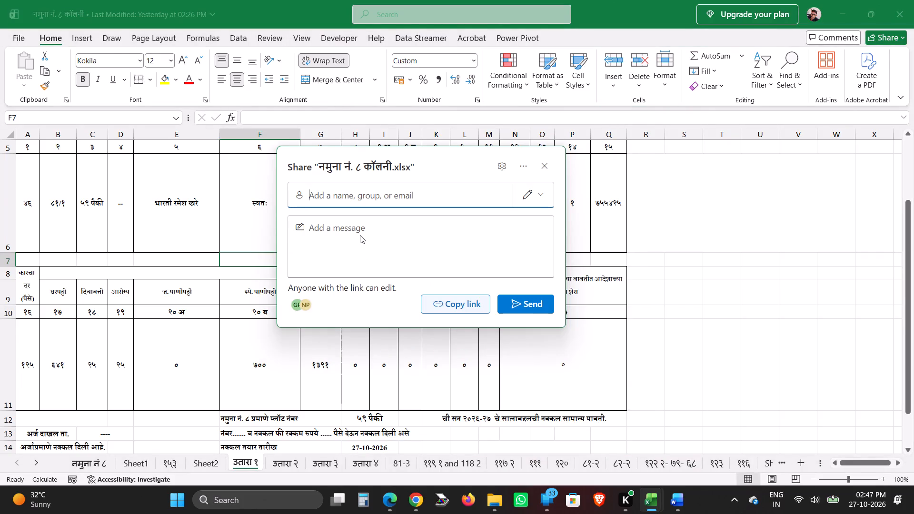
click(298, 305)
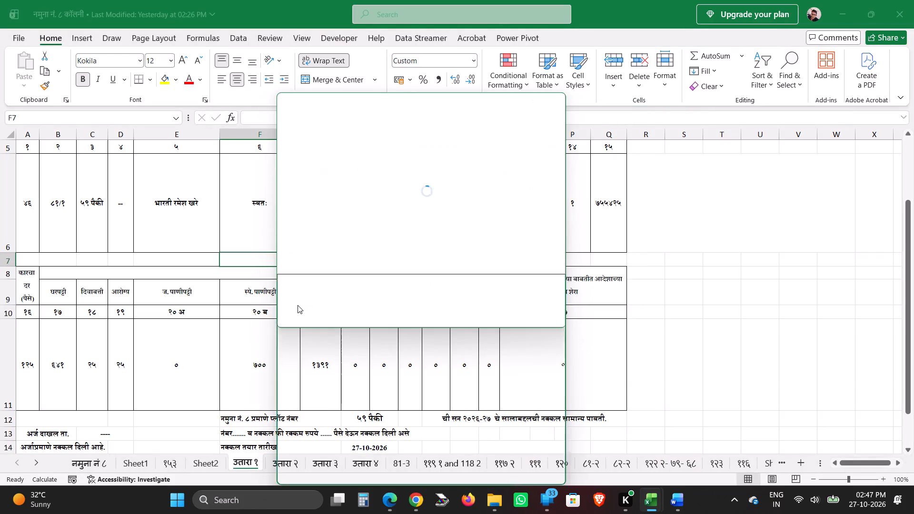
click(308, 316)
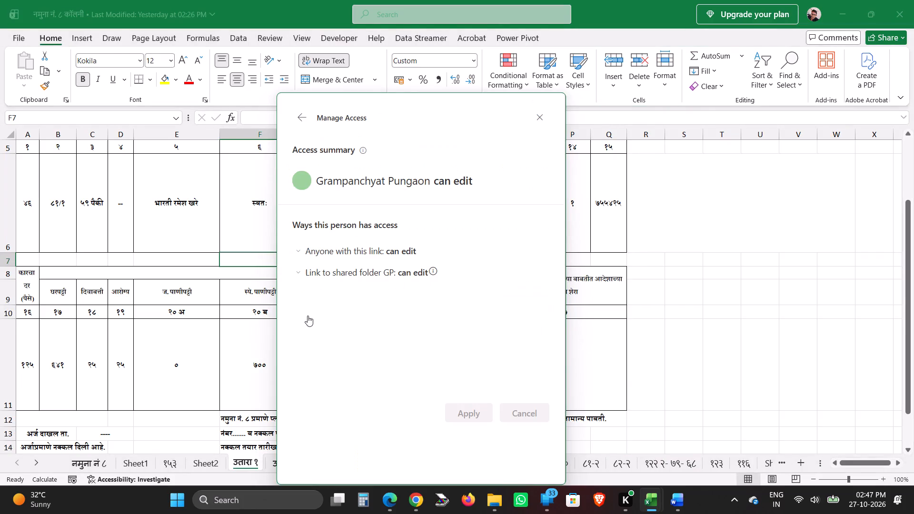
click(305, 248)
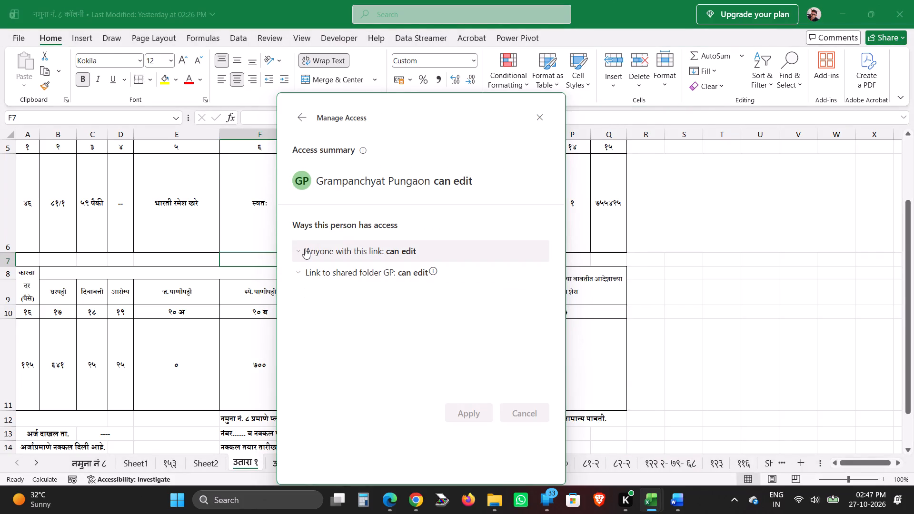
click(305, 248)
click(303, 275)
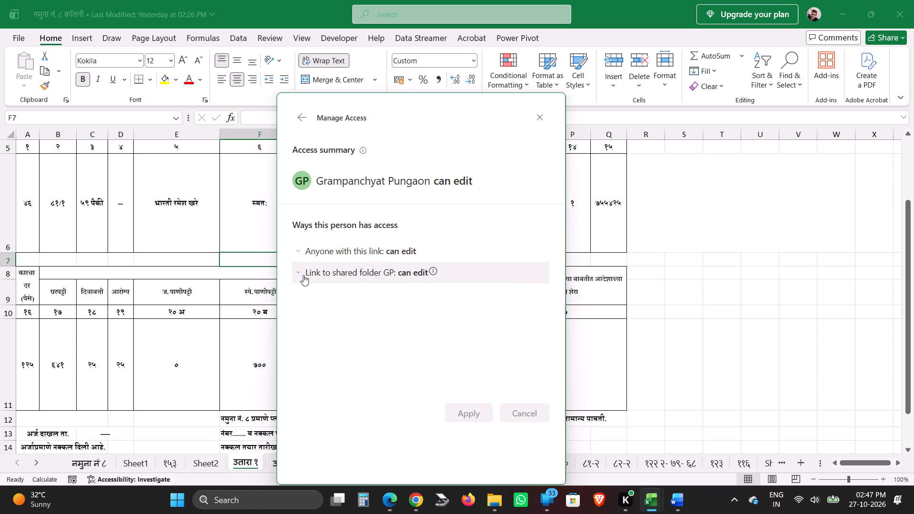
click(303, 275)
click(298, 119)
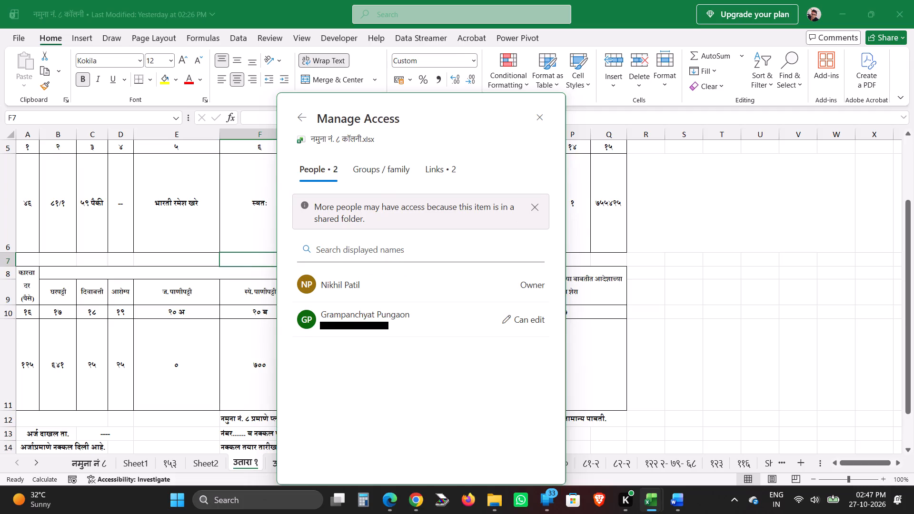
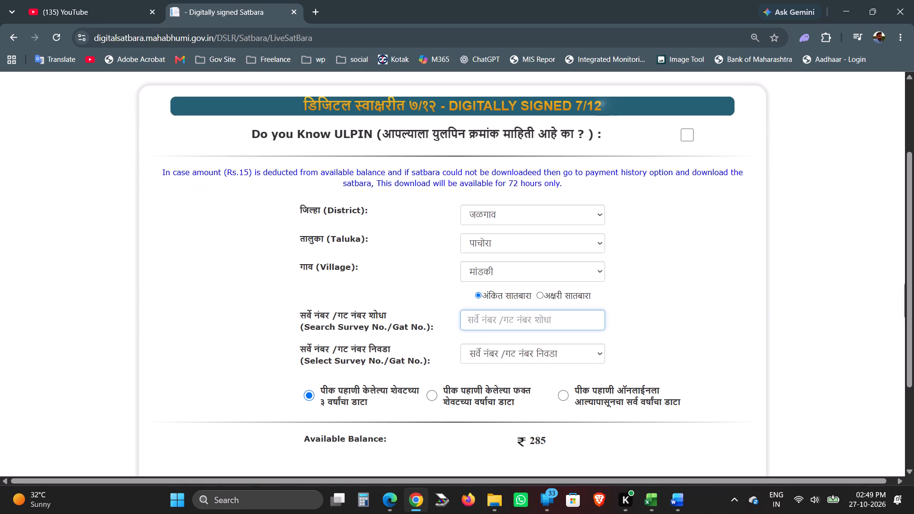
text(31)
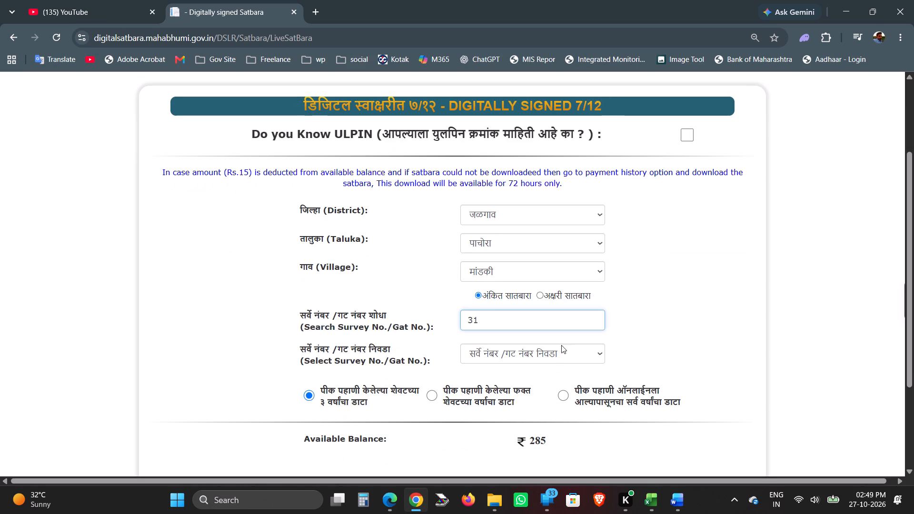
click(694, 352)
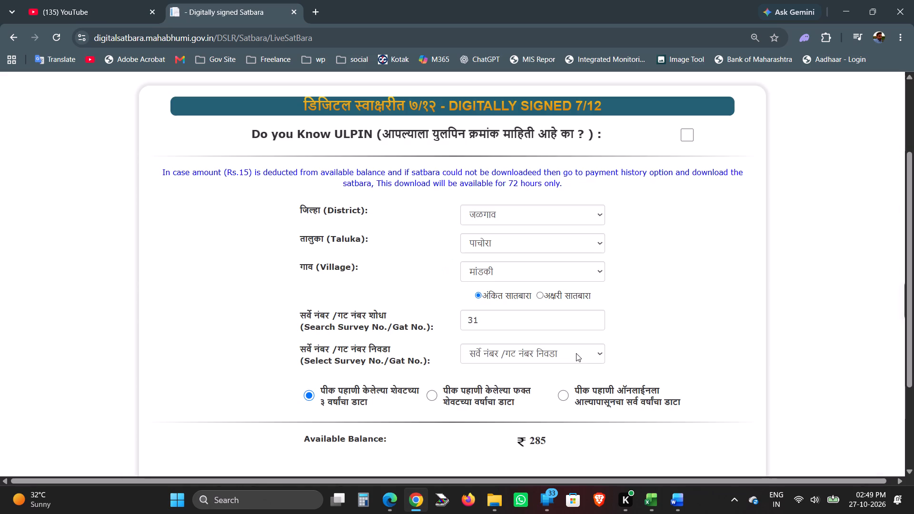
click(571, 350)
click(502, 399)
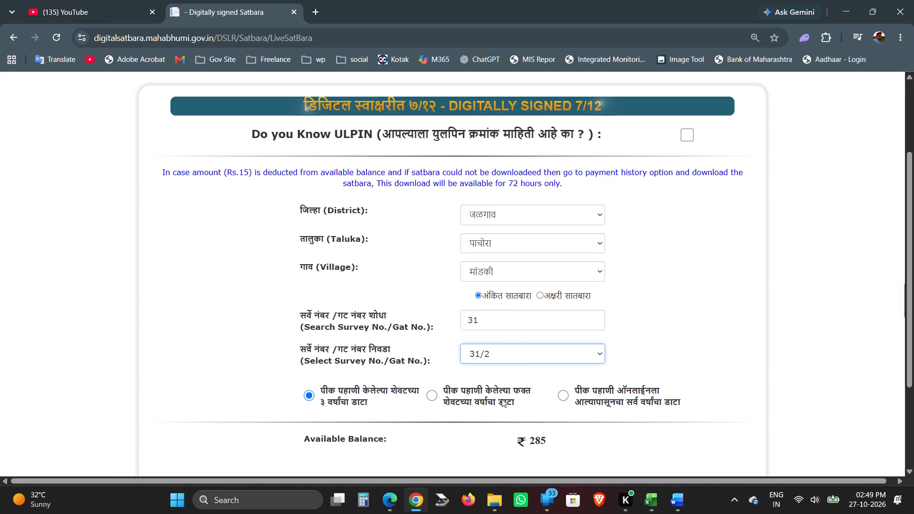
click(435, 335)
scroll(483, 363, down, 3)
click(548, 342)
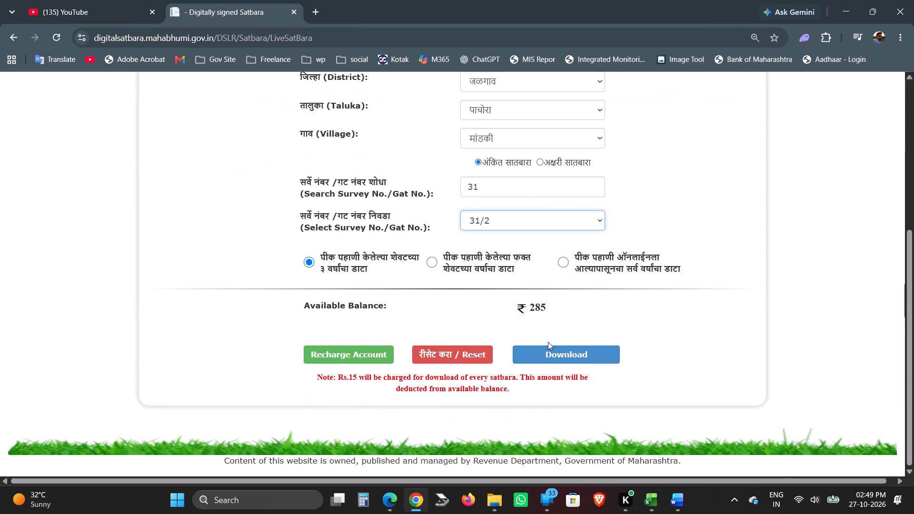
click(552, 347)
click(421, 346)
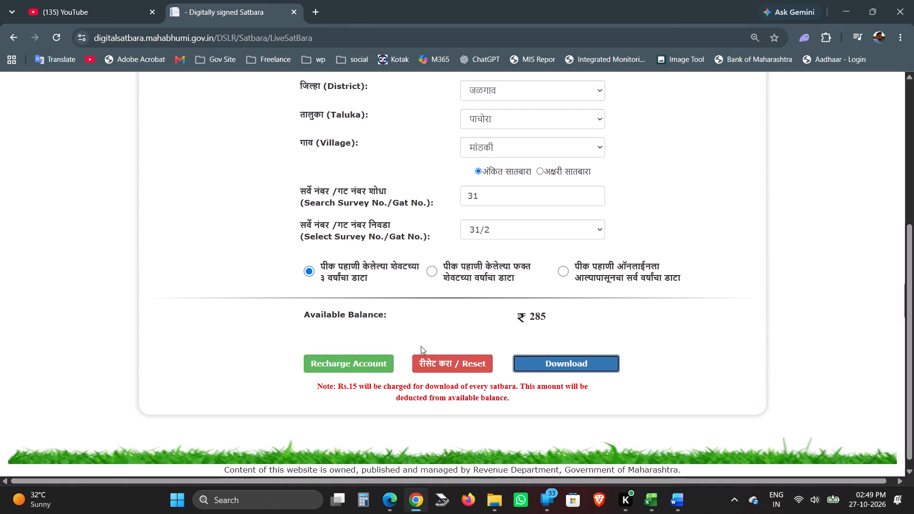
Set the land record location to district जळगाव, taluka पाचोरा and village मांडकी, putting the opened 31/2 PDF out of the way.
scroll(424, 343, up, 2)
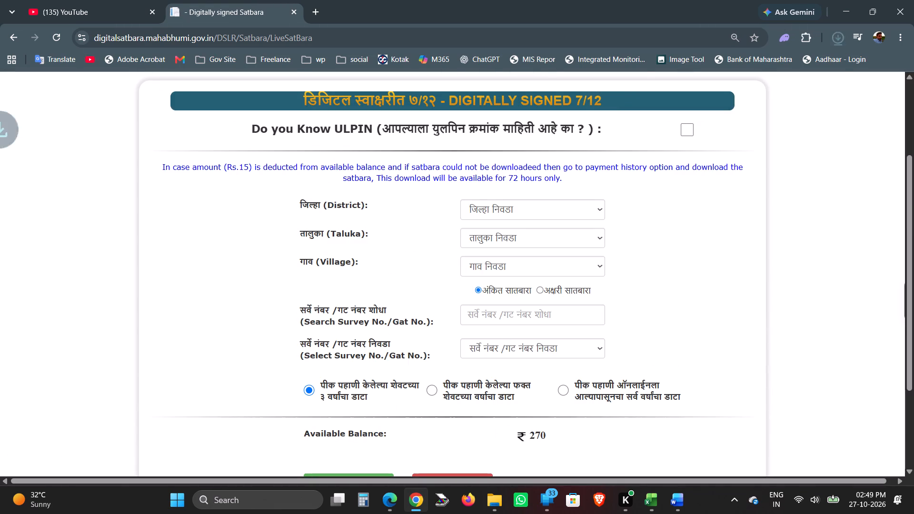
click(527, 213)
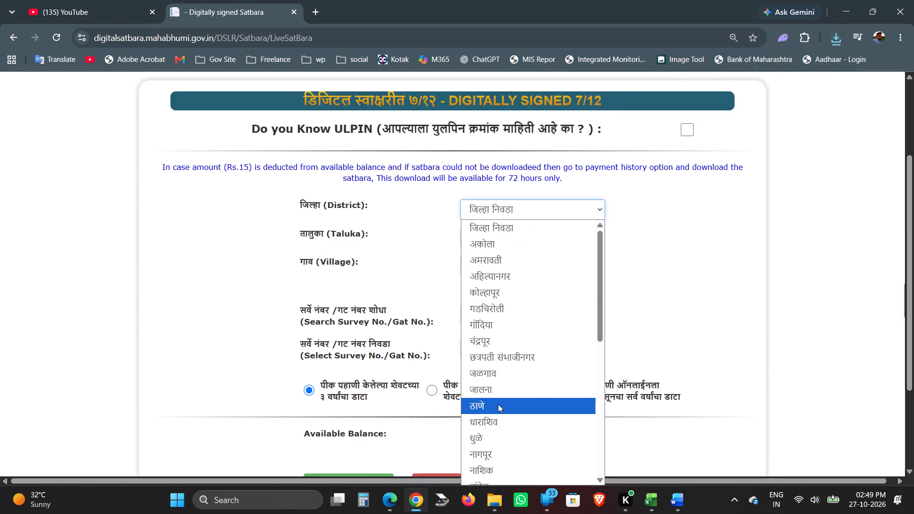
click(496, 376)
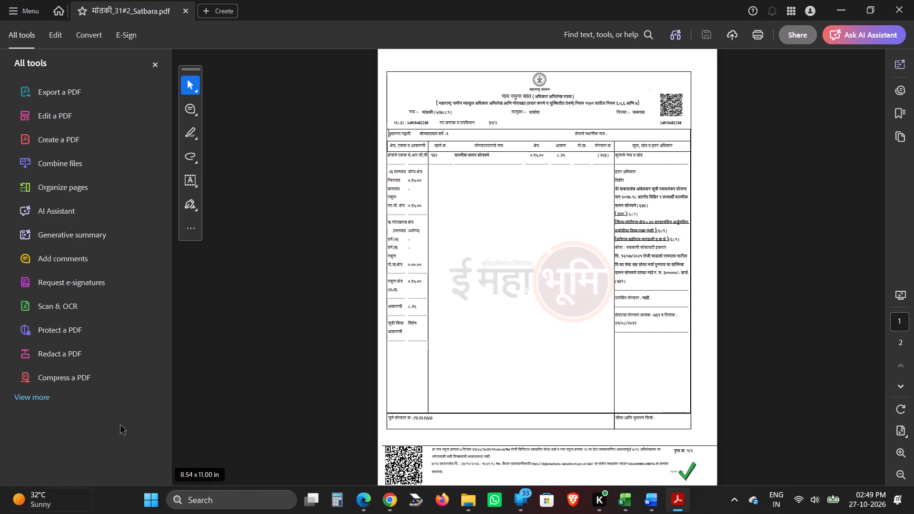
click(845, 6)
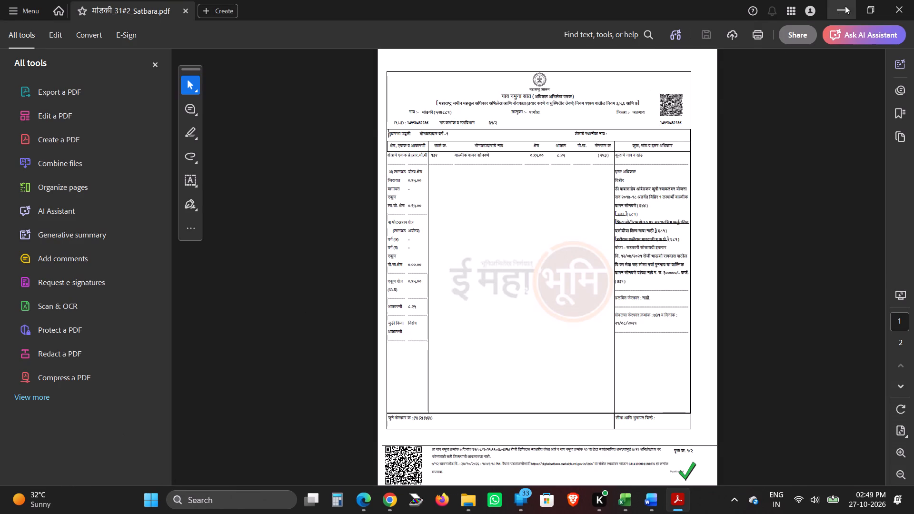
click(490, 234)
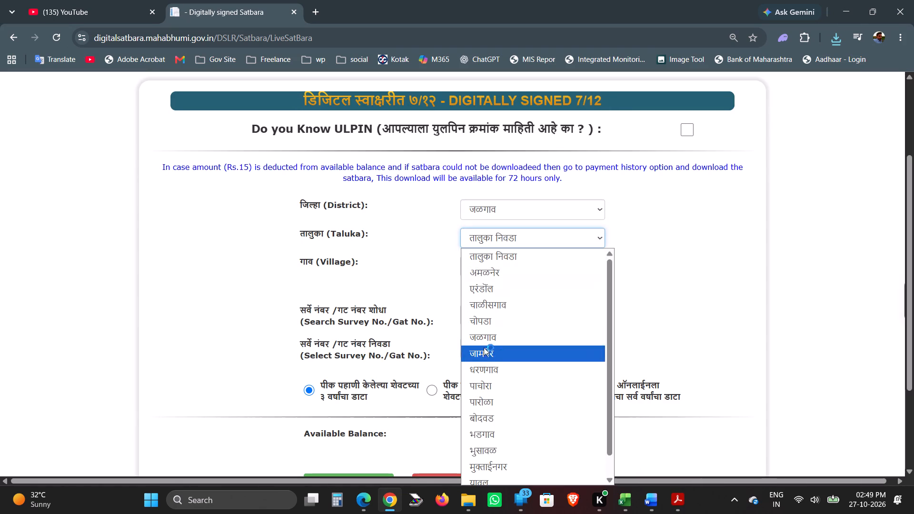
click(484, 388)
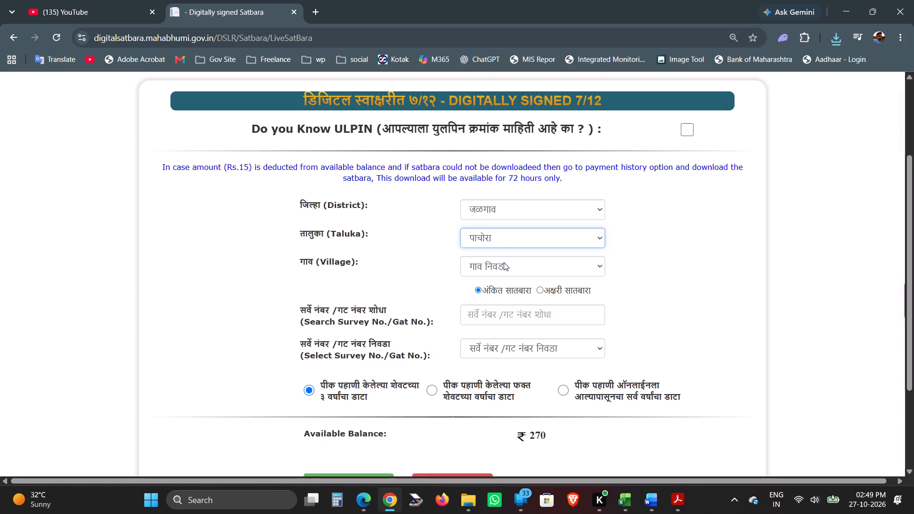
click(504, 262)
scroll(493, 296, down, 6)
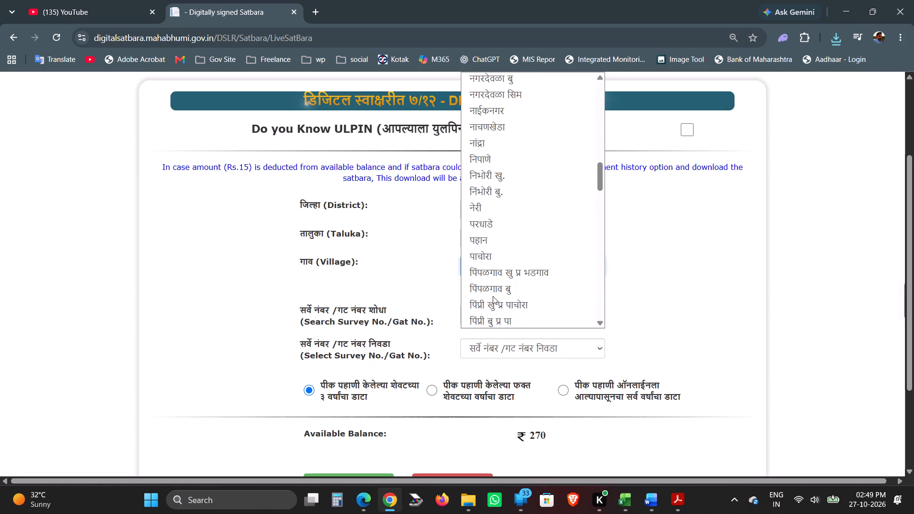
scroll(493, 296, down, 2)
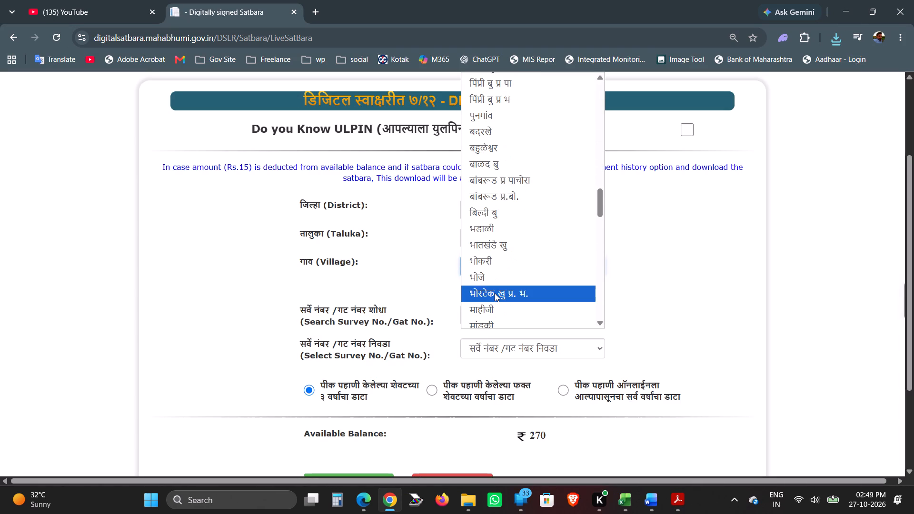
click(490, 320)
Search for survey number 31, select gat number 31/1, download its signed 7/12 record, and minimise the opened PDF.
click(490, 320)
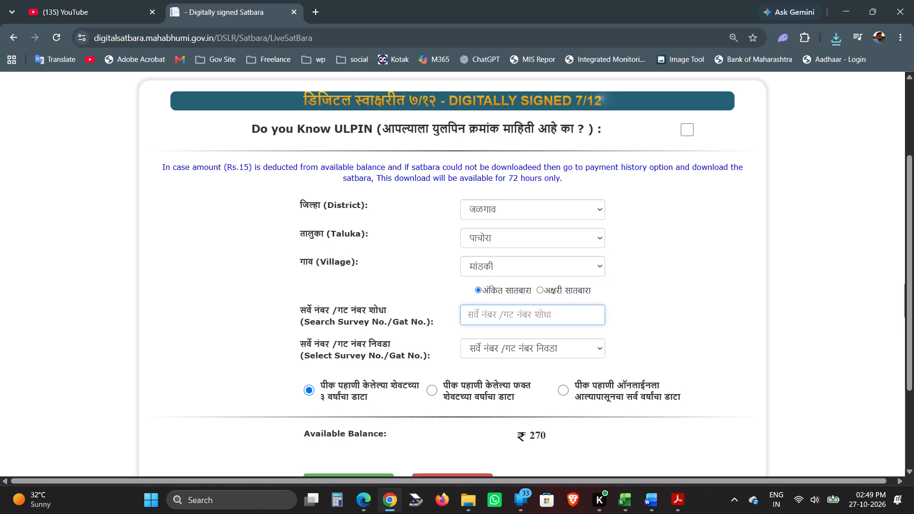
text(31)
click(627, 325)
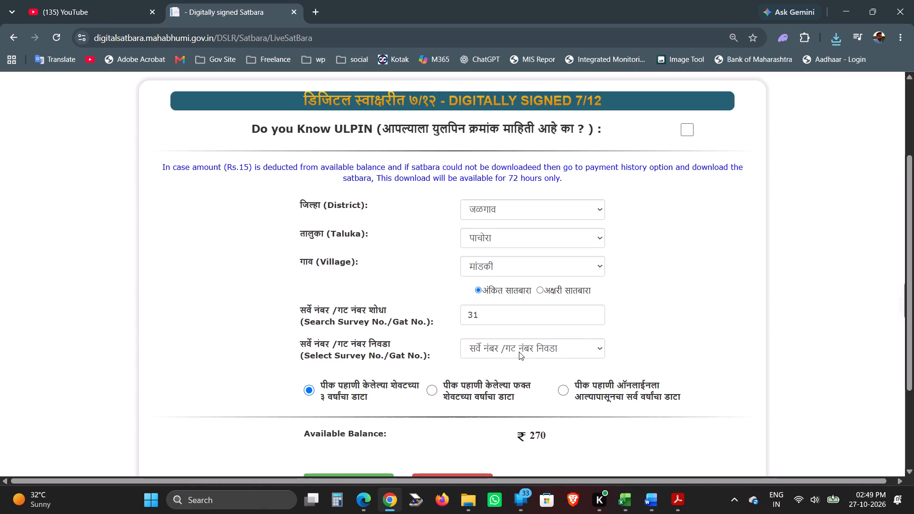
click(519, 352)
click(505, 381)
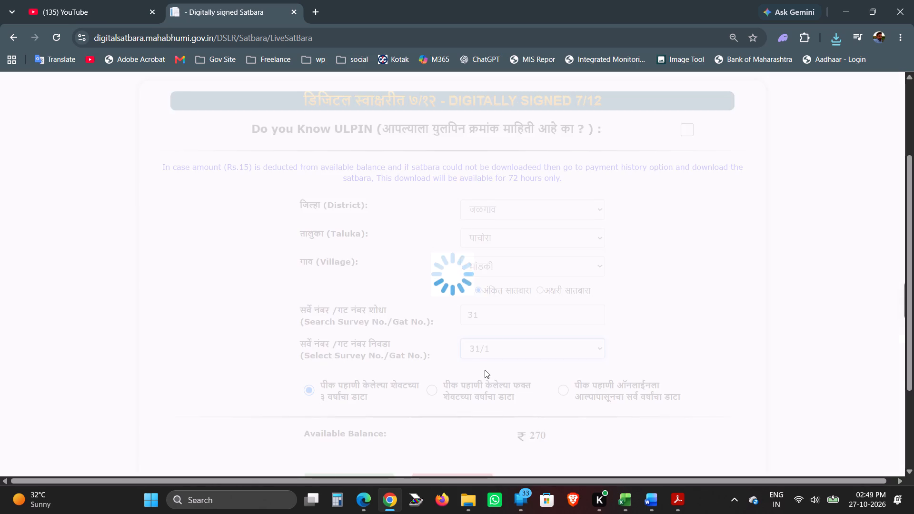
scroll(485, 370, down, 1)
click(435, 331)
click(552, 422)
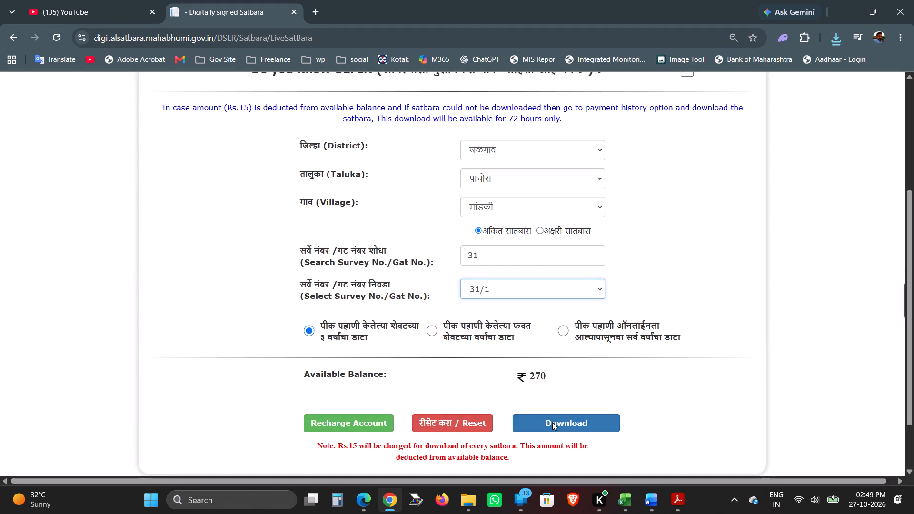
click(439, 332)
click(440, 341)
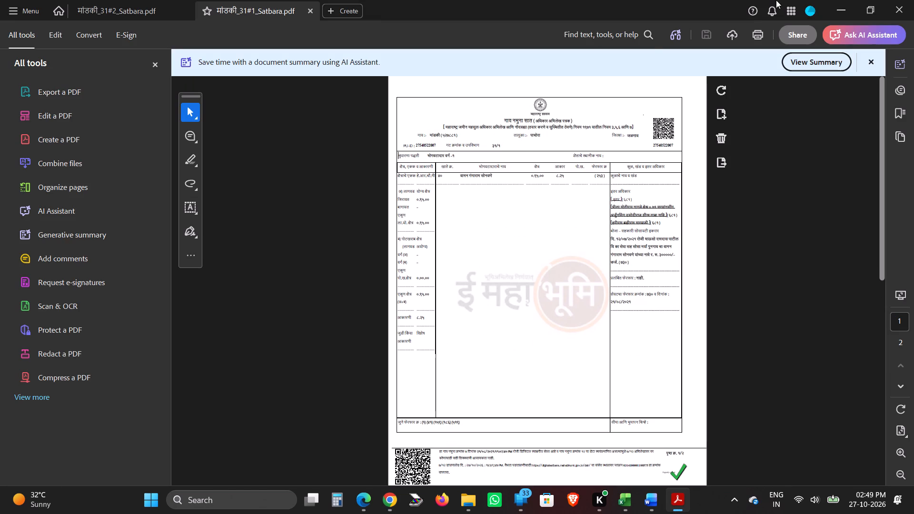
click(837, 3)
Set the location for another land record to district जळगाव, taluka पाचोरा and village मांडकी.
click(535, 146)
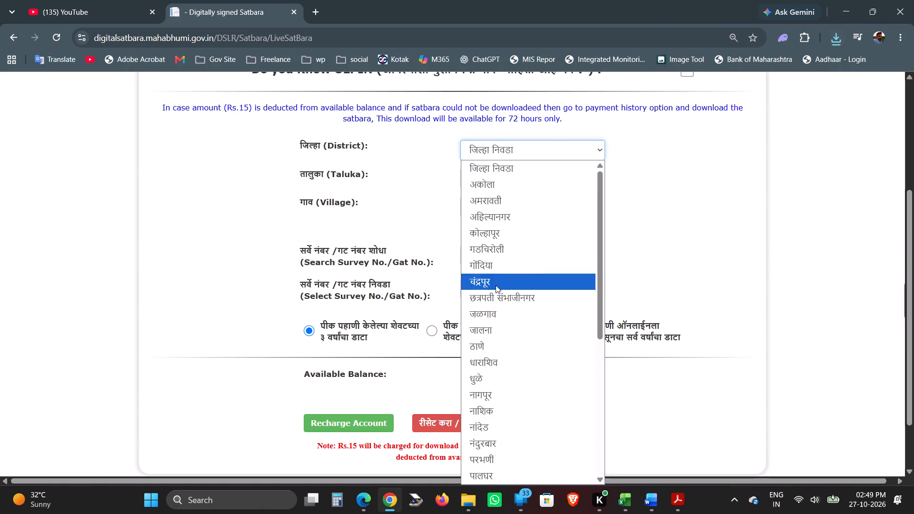
click(490, 312)
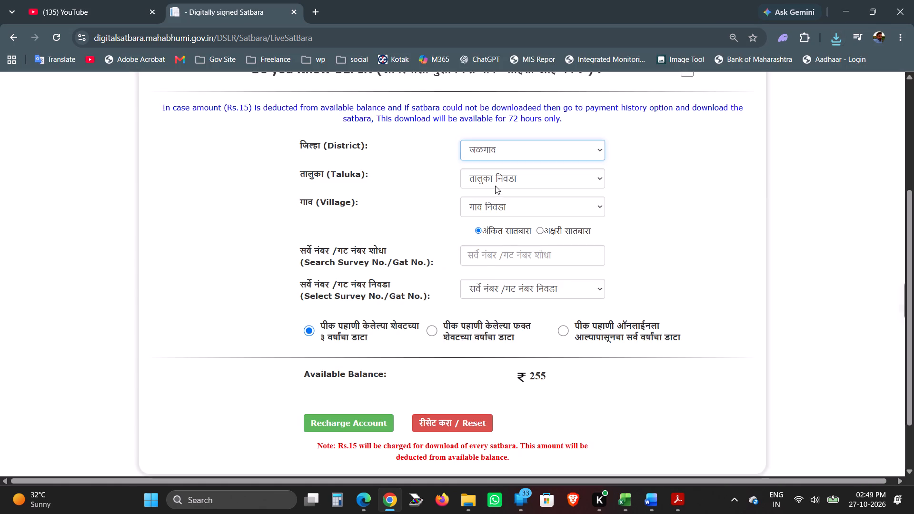
click(495, 178)
click(510, 325)
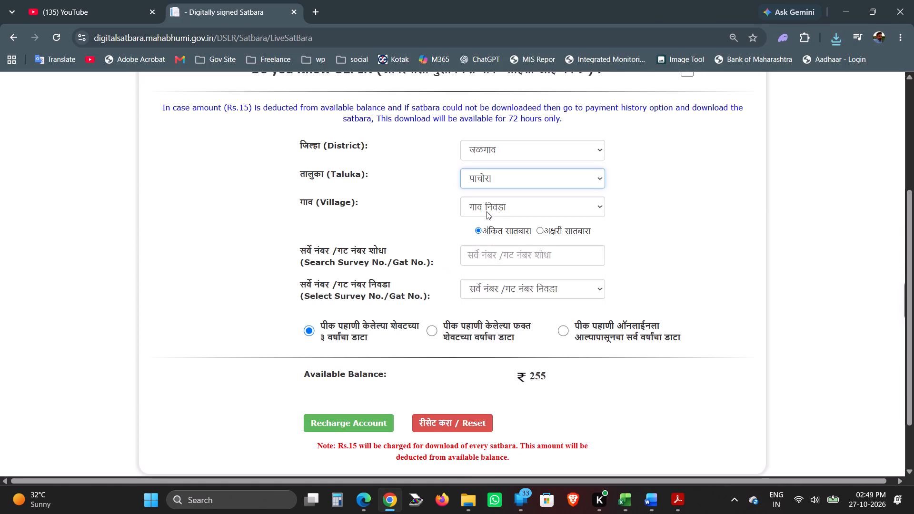
click(487, 211)
scroll(513, 378, down, 6)
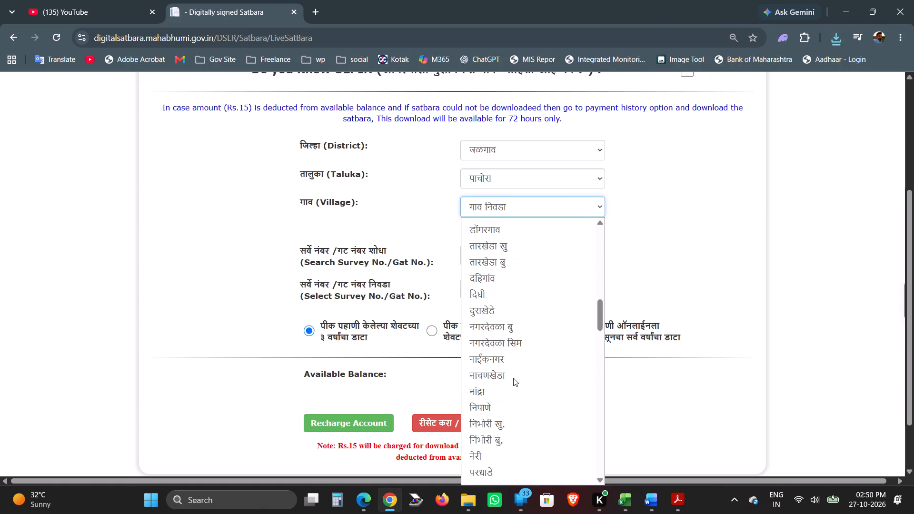
scroll(498, 435, down, 1)
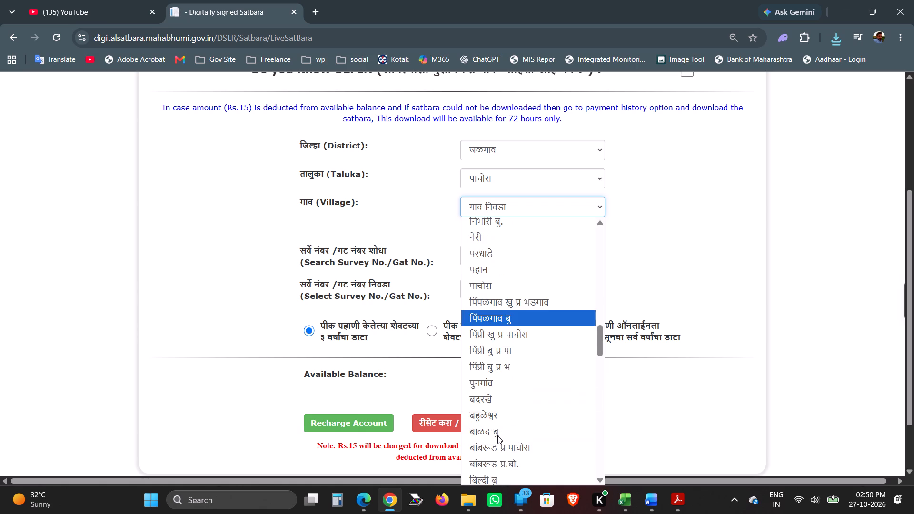
scroll(483, 385, down, 1)
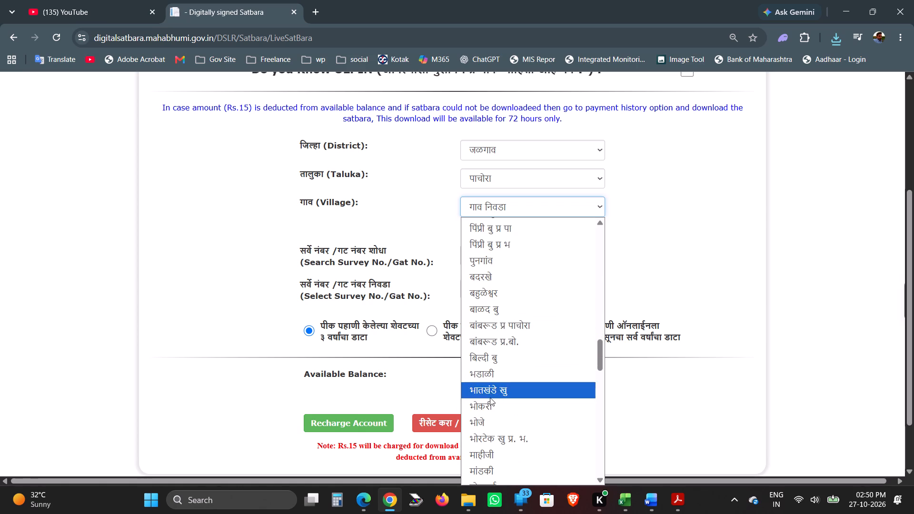
drag(481, 452, 489, 467)
Search for survey number 3, select gat number 3/2, download its signed 7/12 record, and minimise the opened PDF.
click(480, 253)
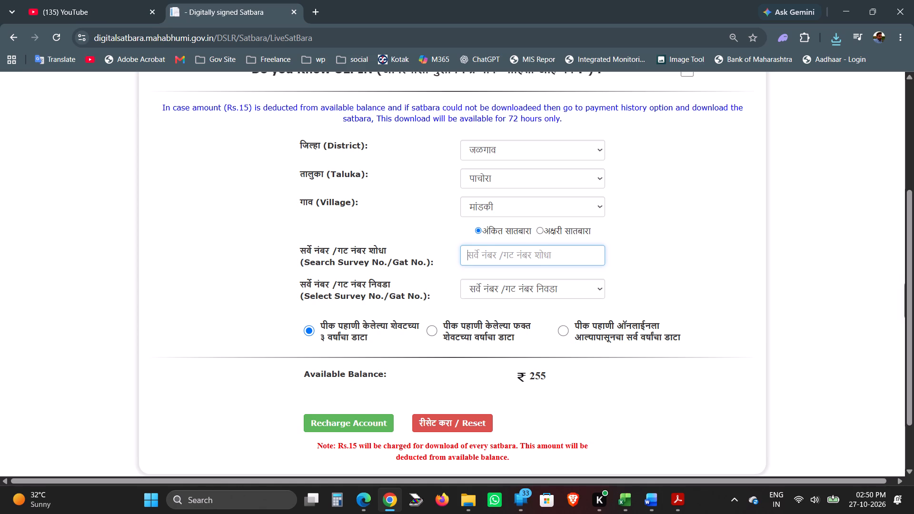
key(3)
click(689, 273)
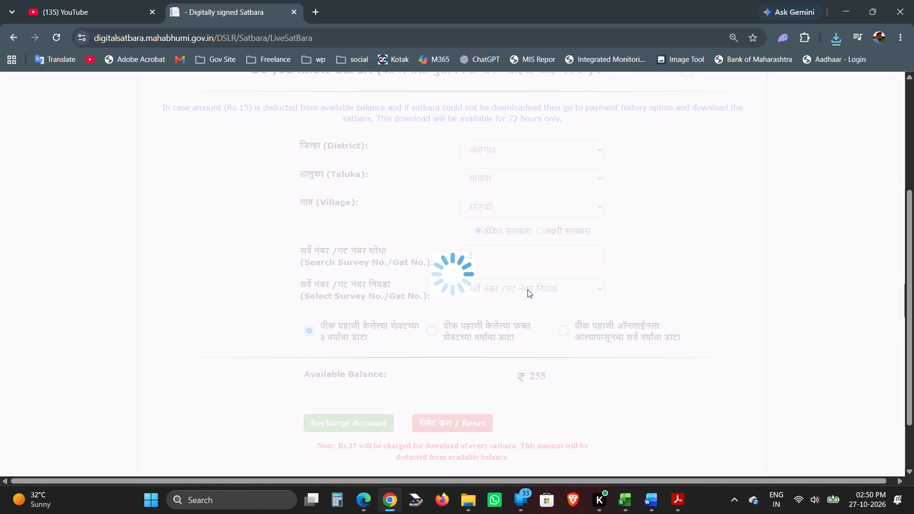
click(527, 289)
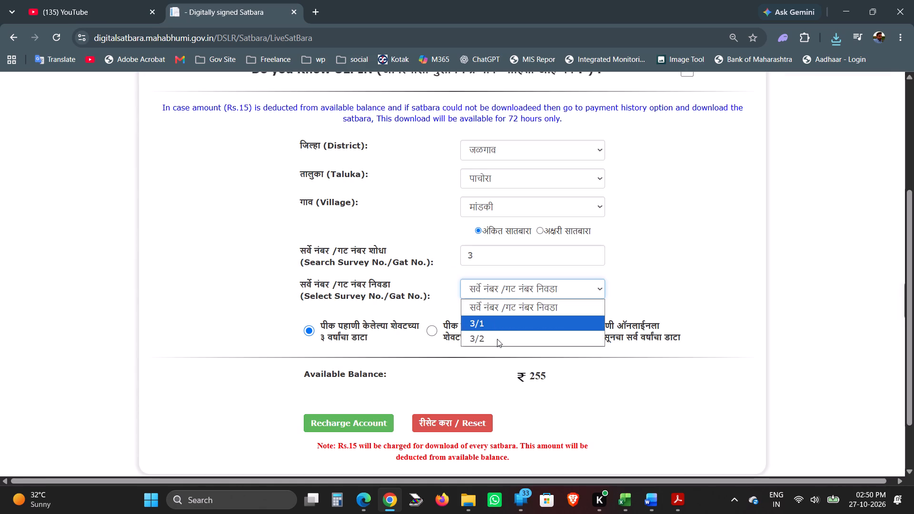
click(490, 334)
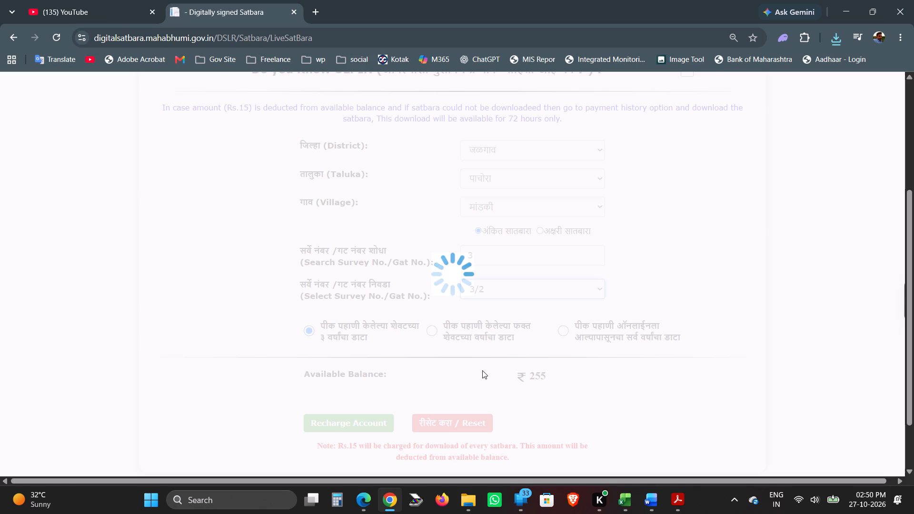
click(443, 336)
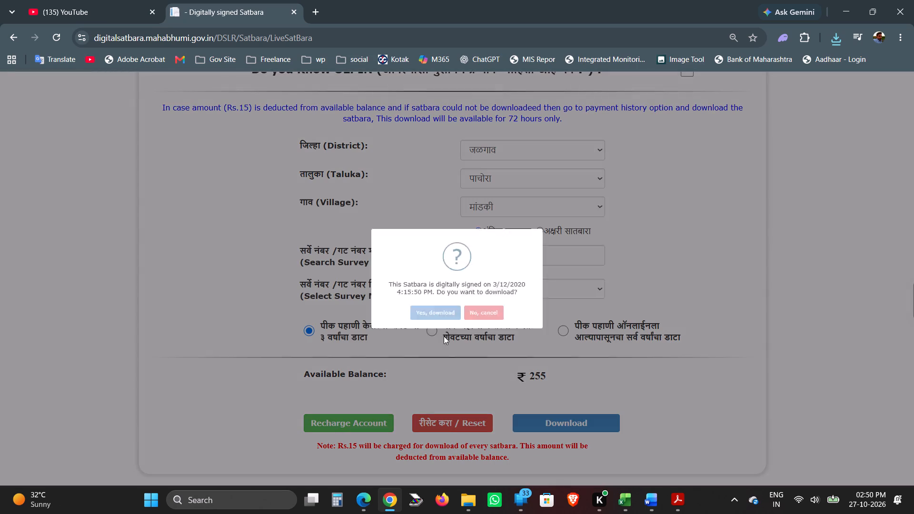
click(554, 416)
click(424, 346)
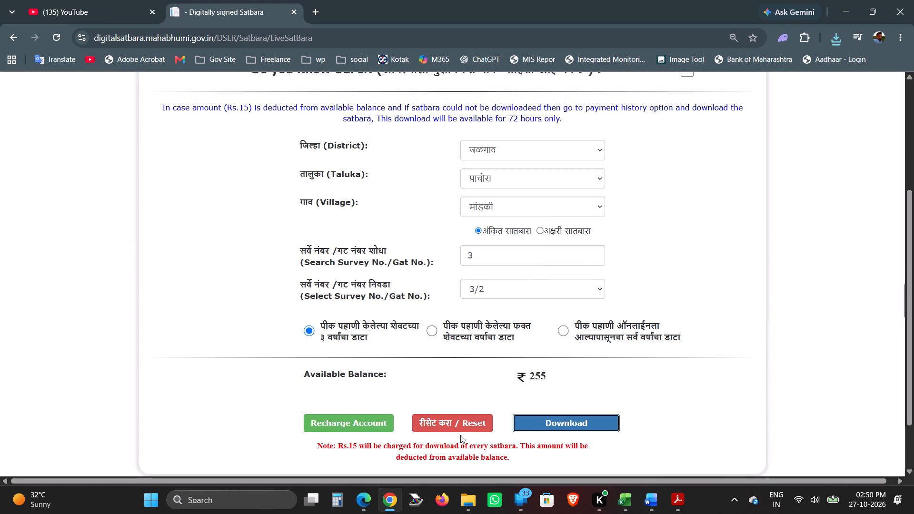
scroll(392, 364, up, 5)
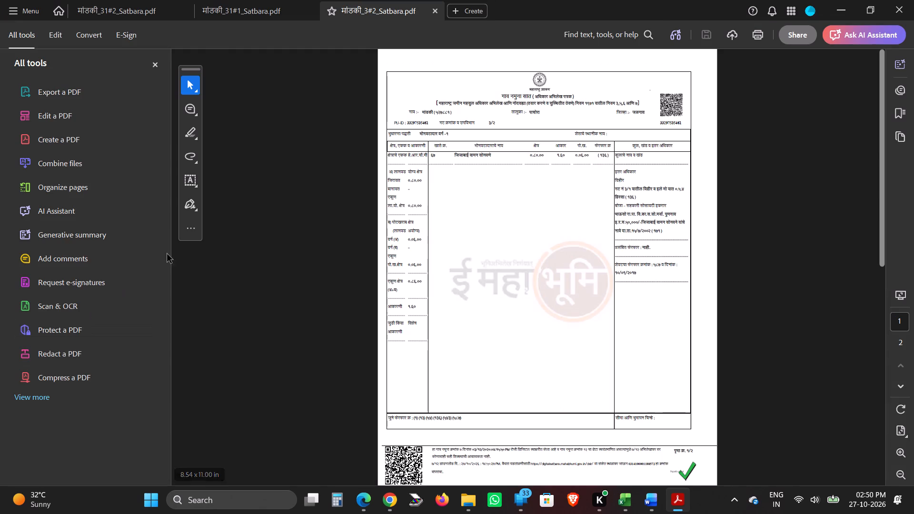
click(832, 11)
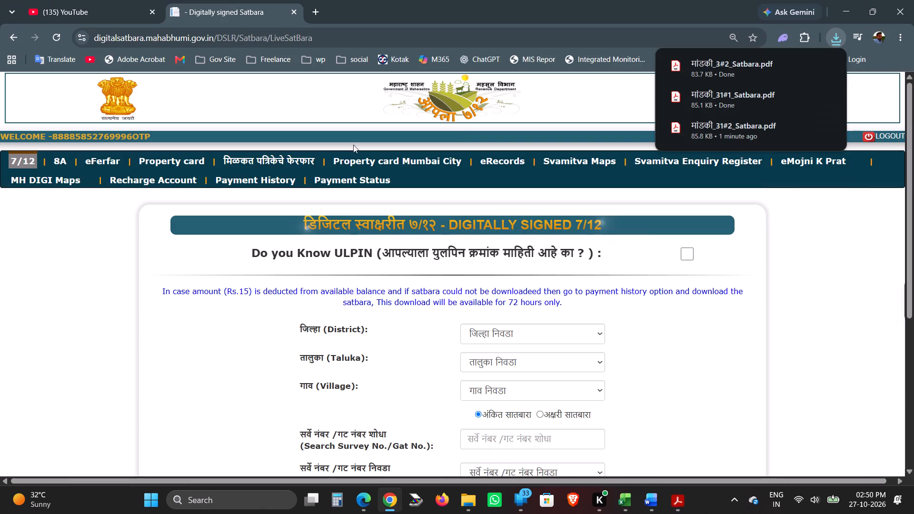
Set the location for another land record to district जळगाव, taluka पाचोरा and village मांडकी.
scroll(288, 312, down, 1)
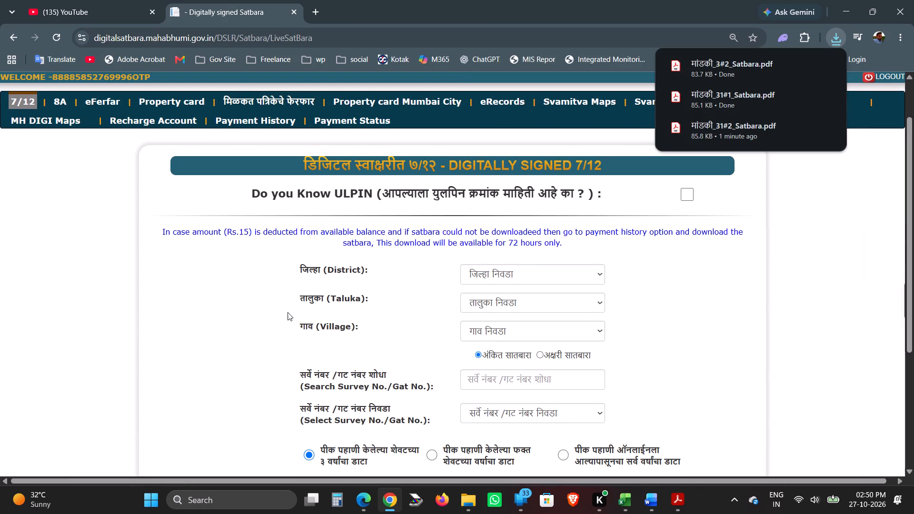
click(486, 267)
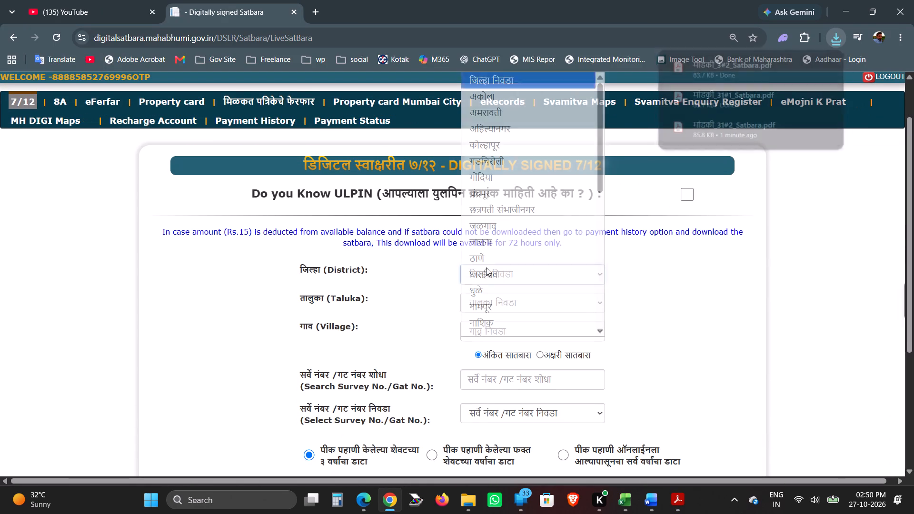
click(483, 221)
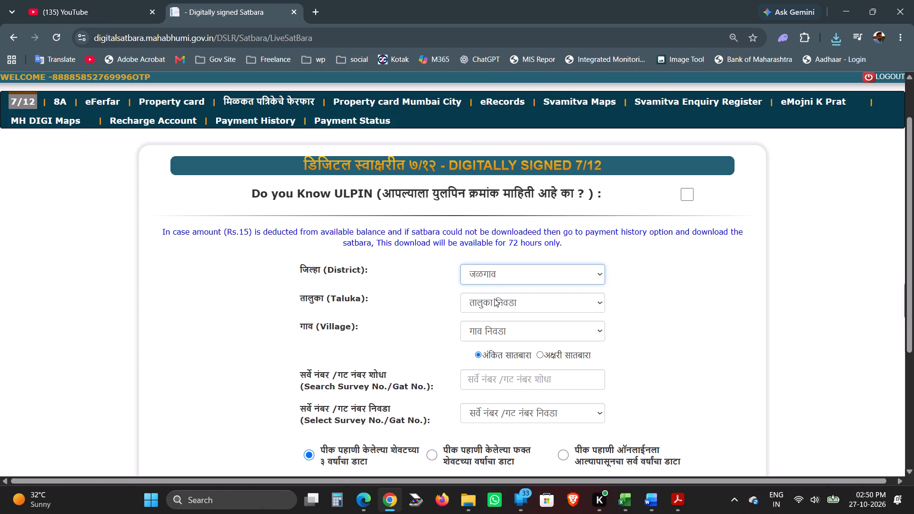
click(494, 298)
click(490, 213)
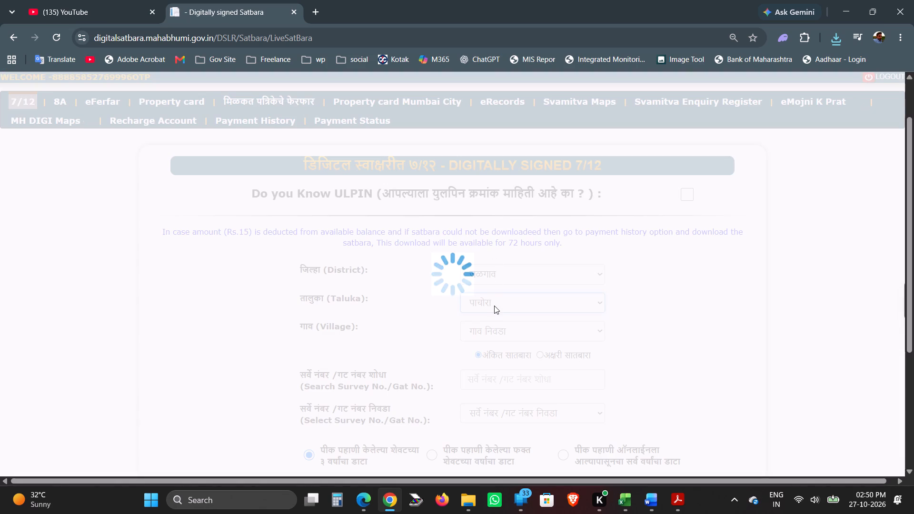
click(480, 339)
scroll(503, 272, down, 5)
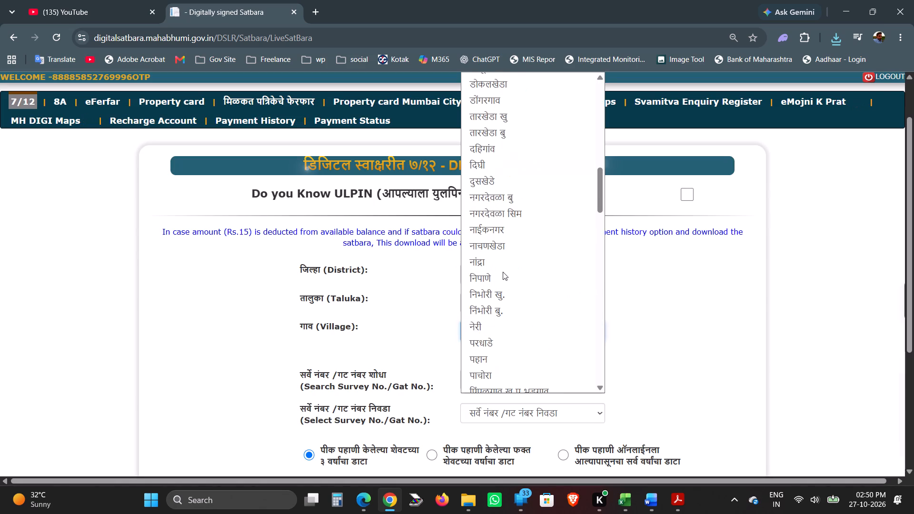
scroll(503, 272, down, 3)
click(499, 322)
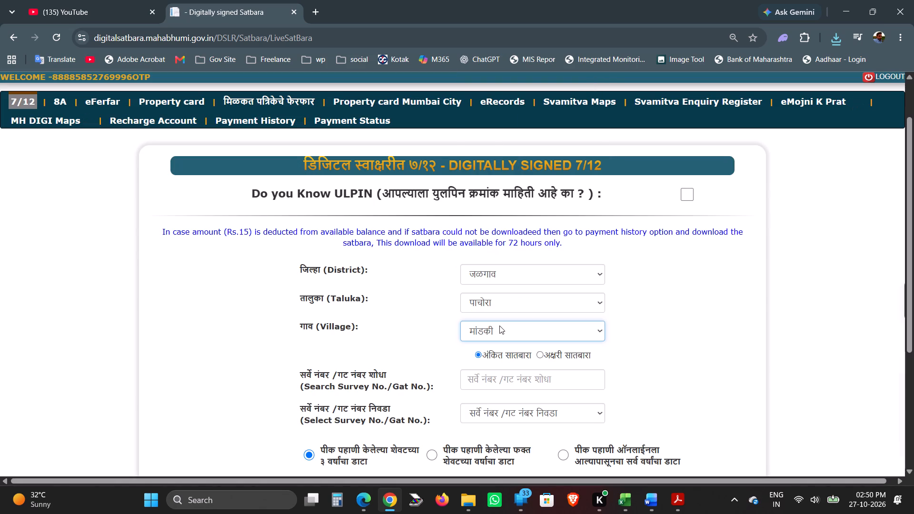
Search for survey number 12 and select gat number 12 for the signed 7/12 record.
scroll(499, 326, down, 2)
click(429, 266)
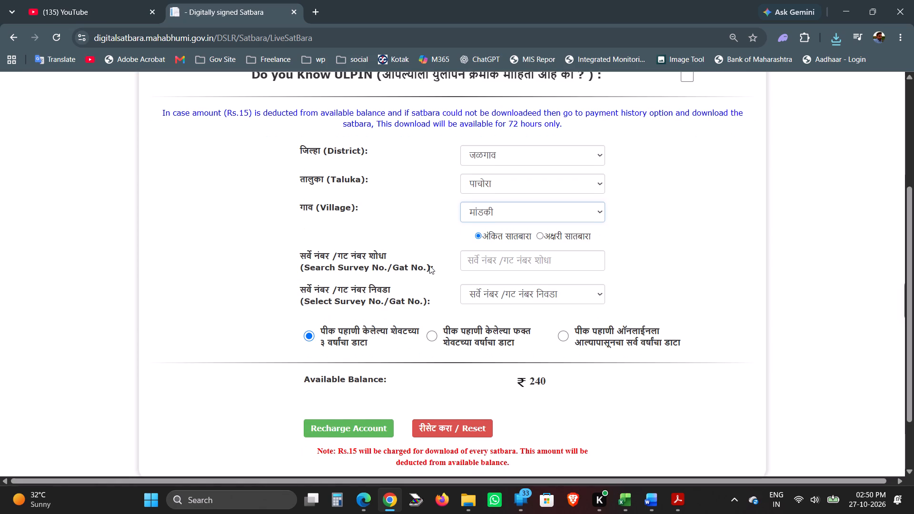
click(480, 264)
text(12)
click(646, 265)
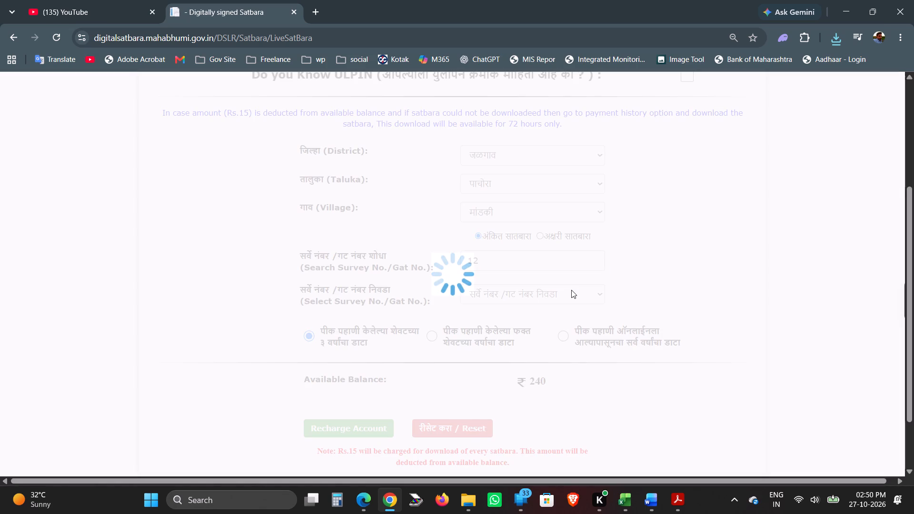
click(571, 297)
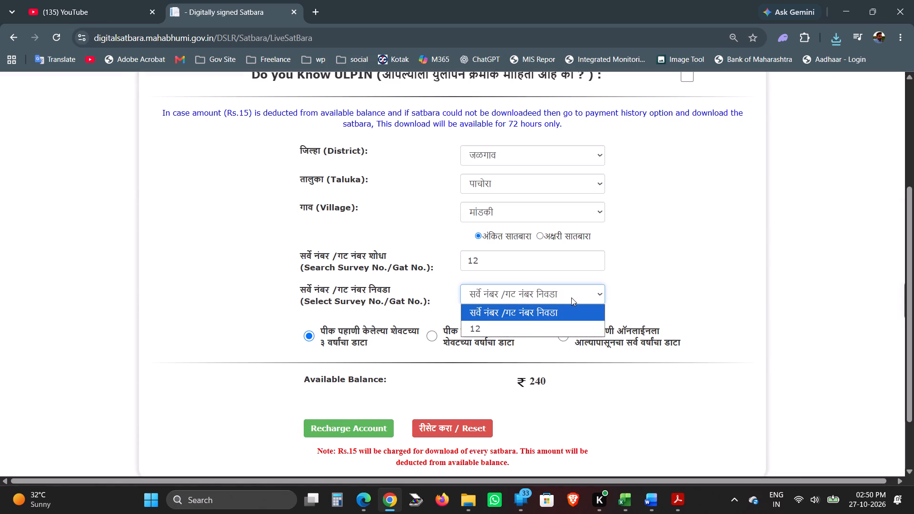
click(521, 326)
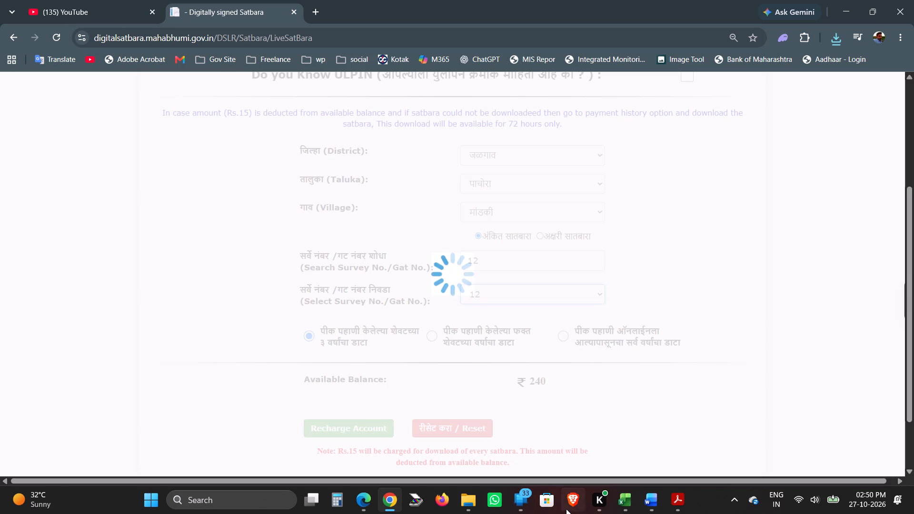
Switch to the Daily Entry sheet of the Business Dashboard workbook in Excel.
click(622, 506)
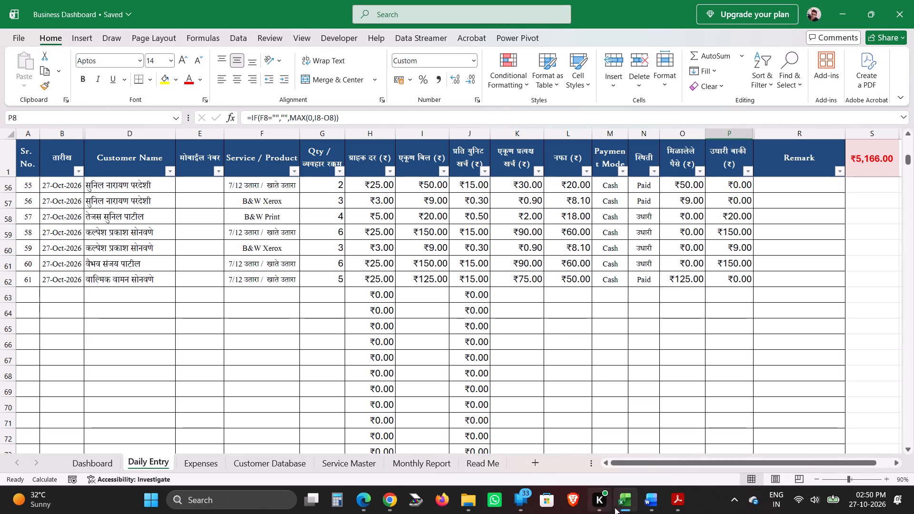
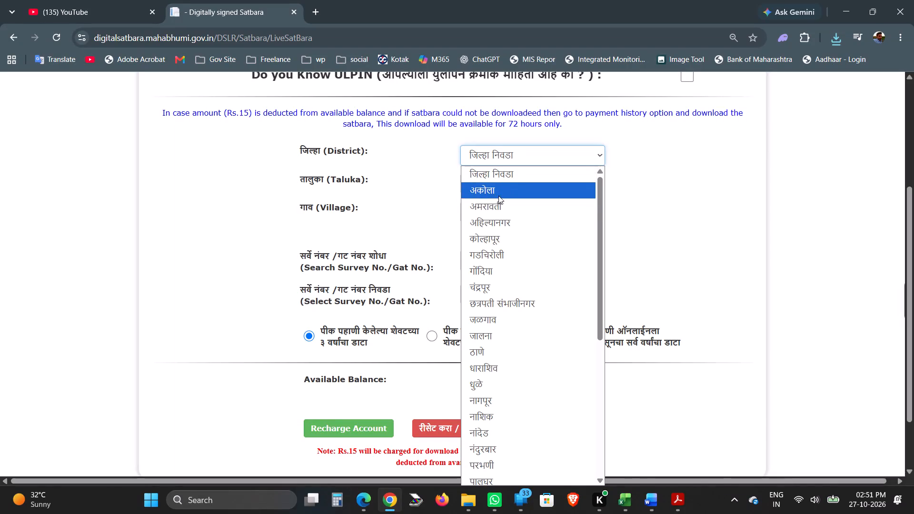
Set the land record's location to district जळगाव, taluka पाचोरा and village पुनगांव.
click(504, 317)
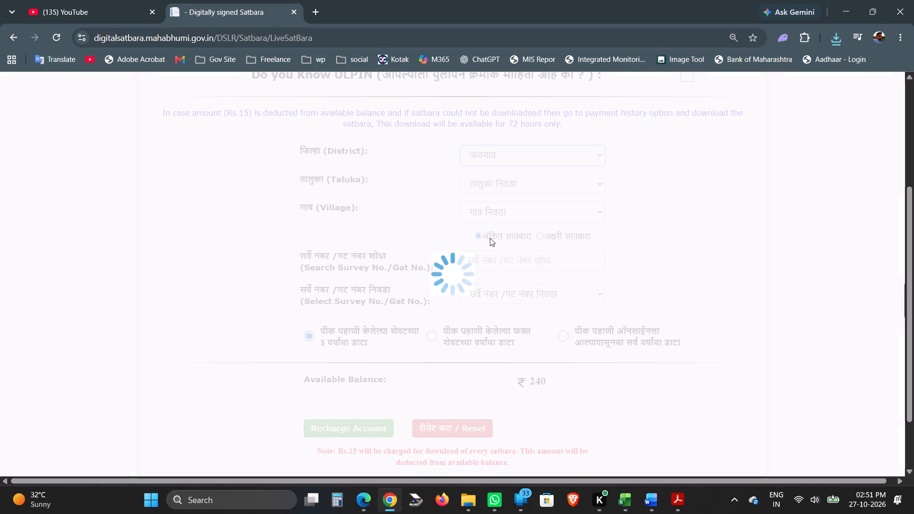
click(843, 36)
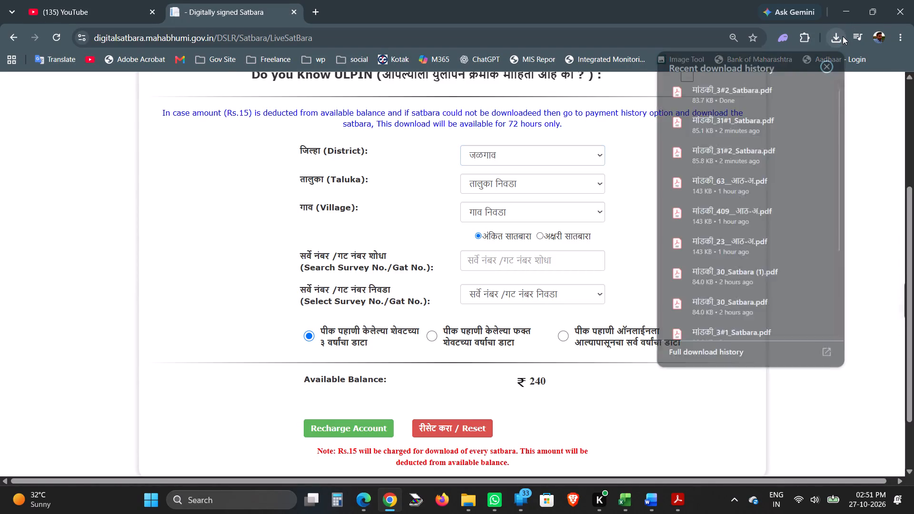
click(843, 36)
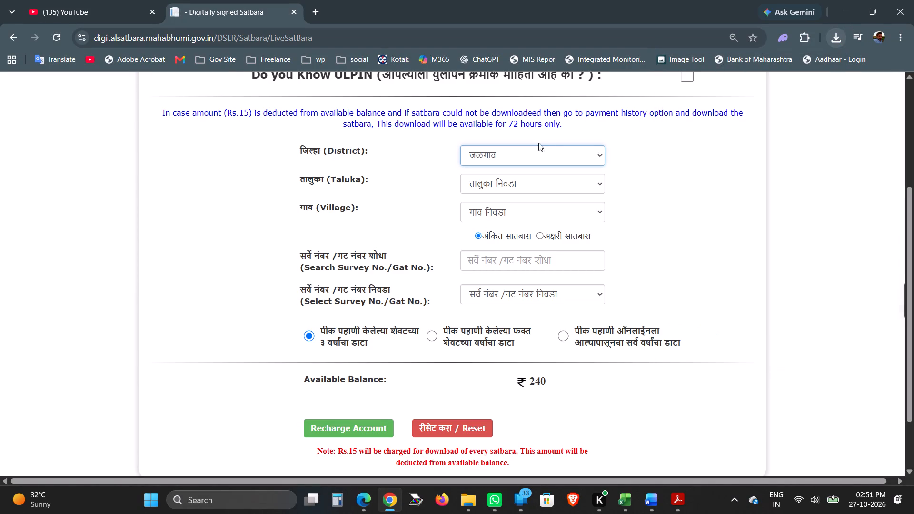
click(519, 182)
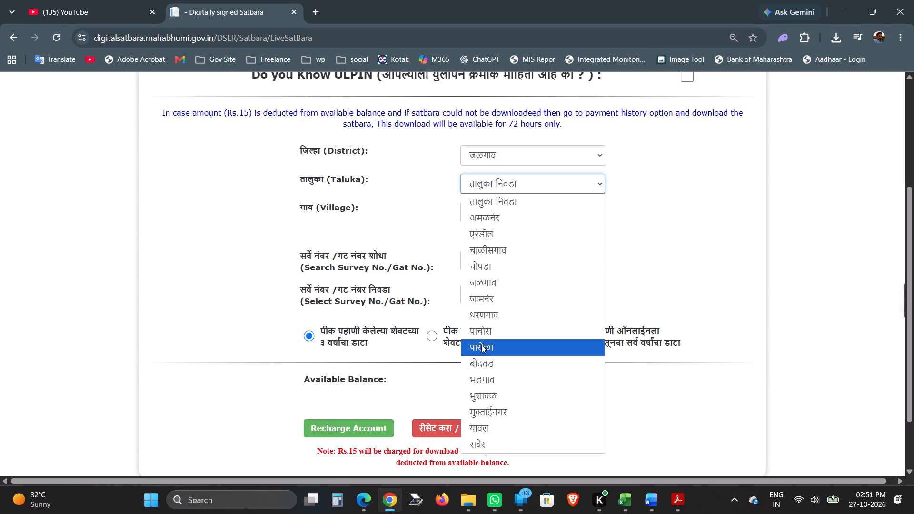
click(478, 331)
click(507, 213)
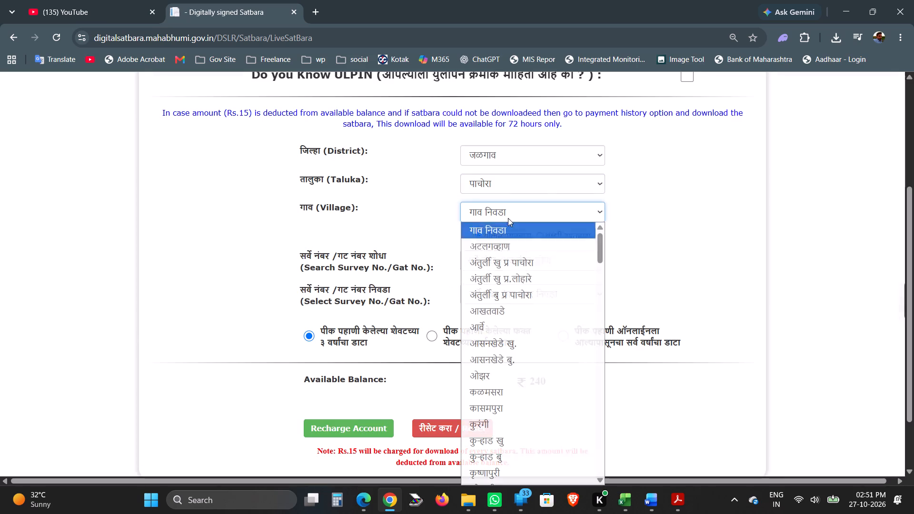
scroll(518, 372, down, 5)
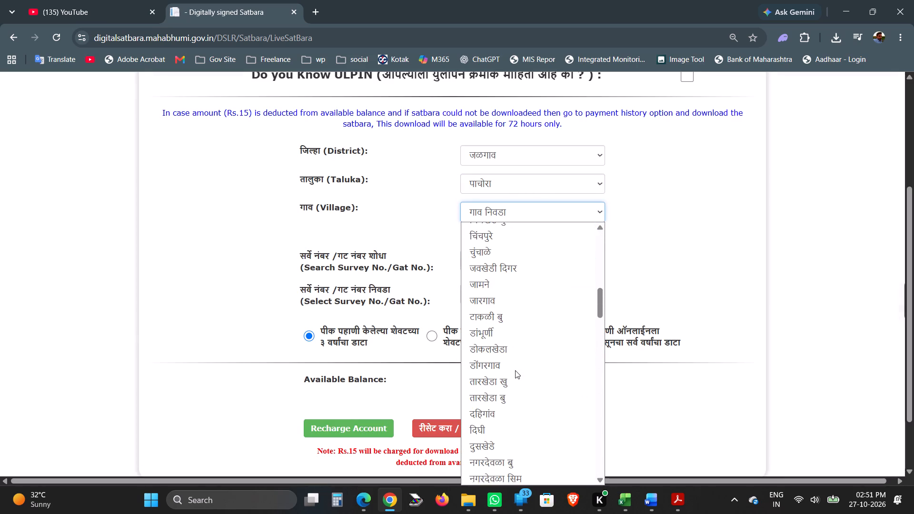
scroll(515, 370, down, 2)
click(481, 388)
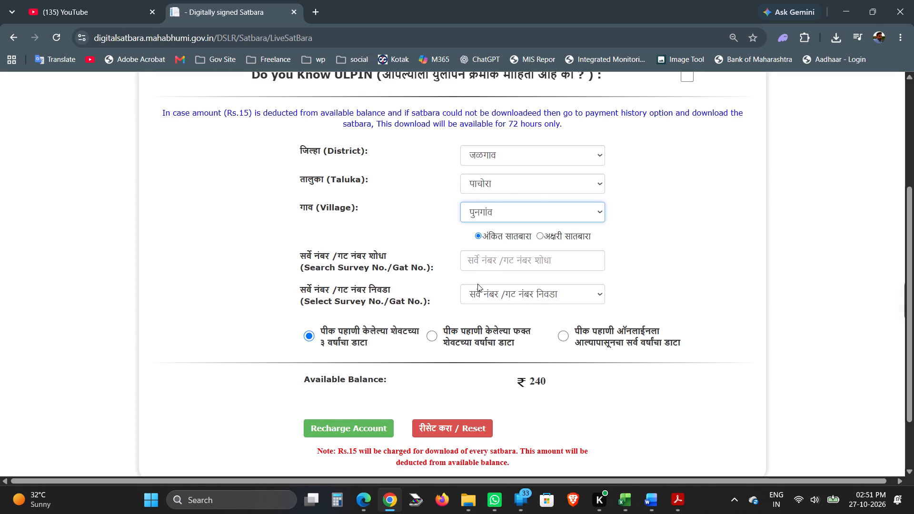
Search for survey number 136, select gat number 136 and download its signed 7/12 record, confirming the Rs.15 charge.
click(480, 257)
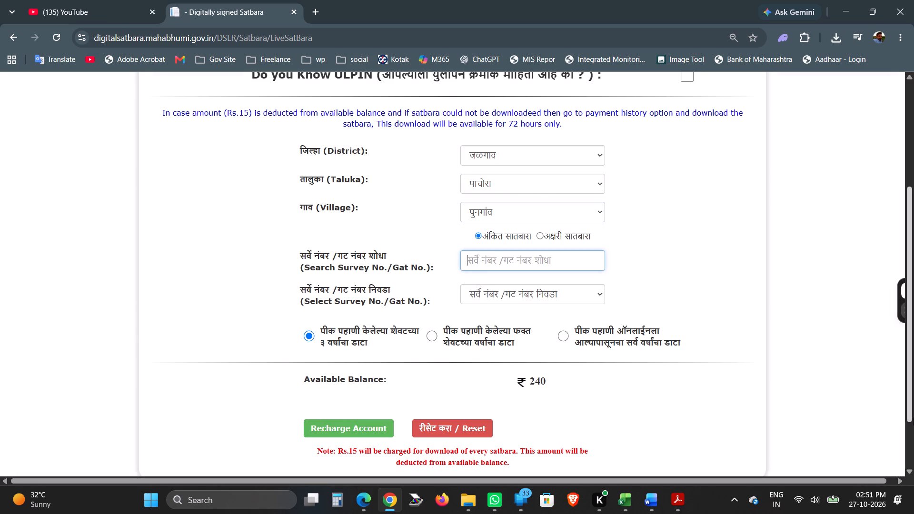
text(136)
click(689, 260)
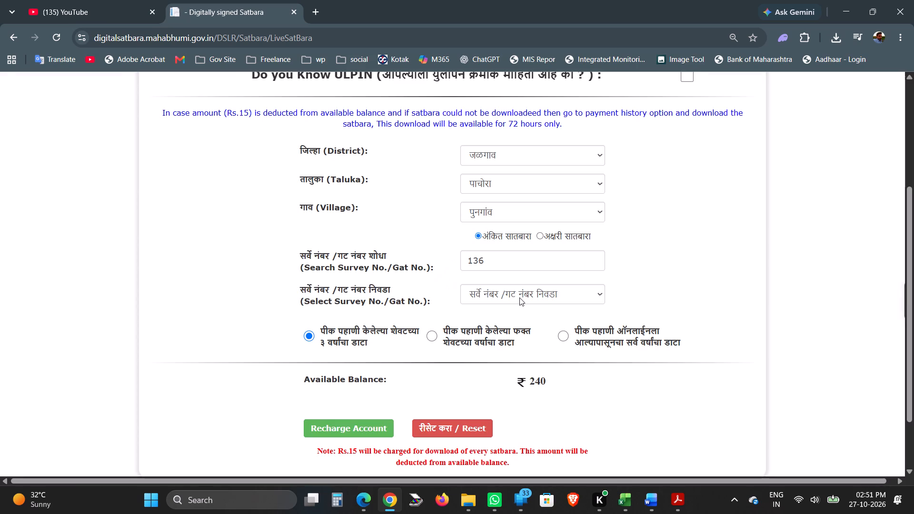
click(833, 41)
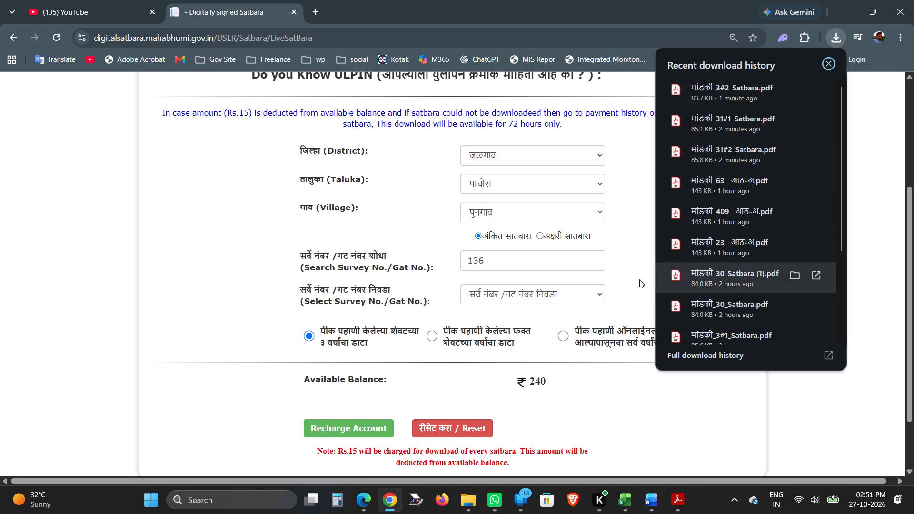
click(620, 272)
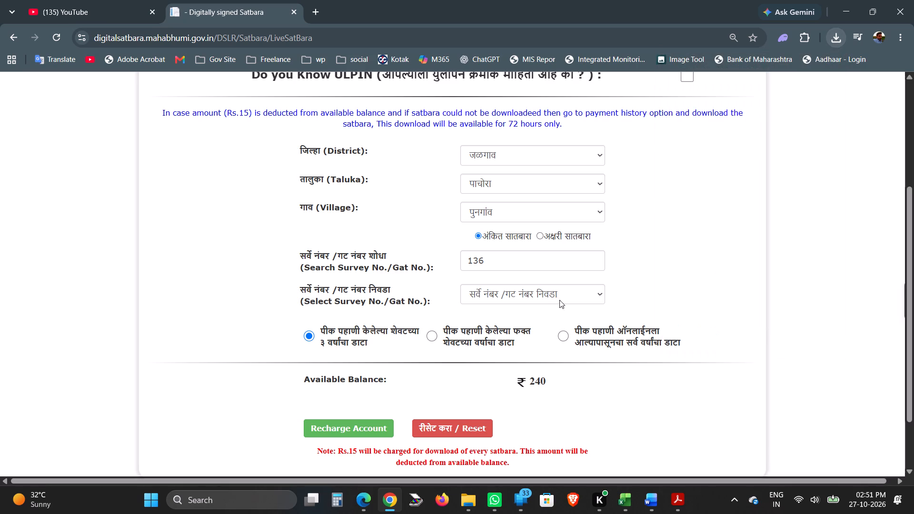
click(546, 294)
click(484, 325)
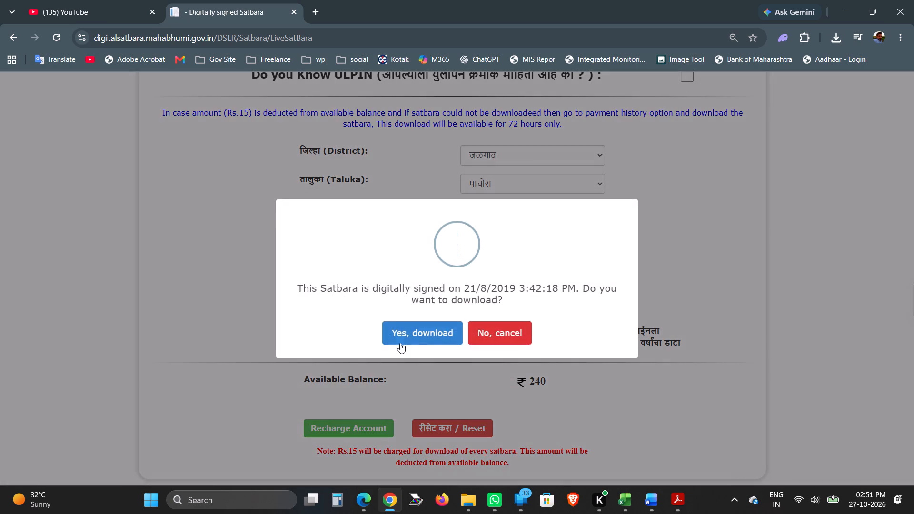
click(404, 341)
click(563, 426)
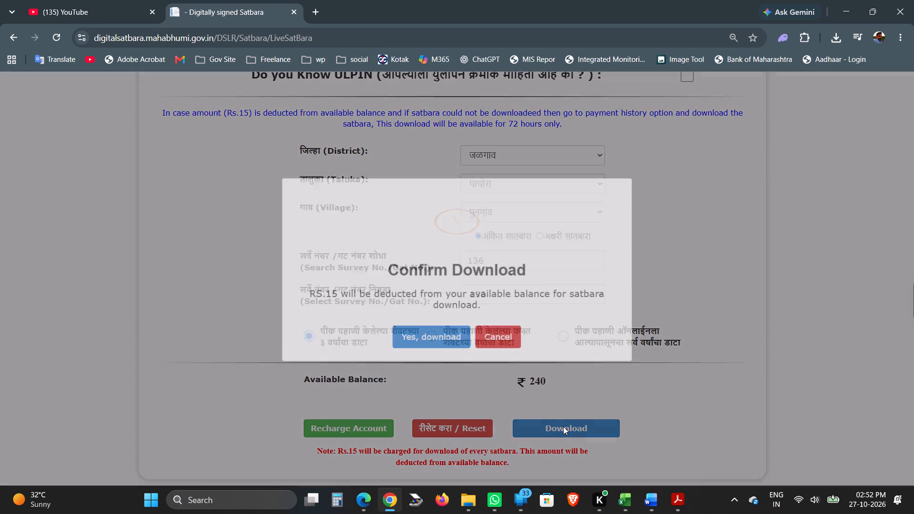
click(433, 351)
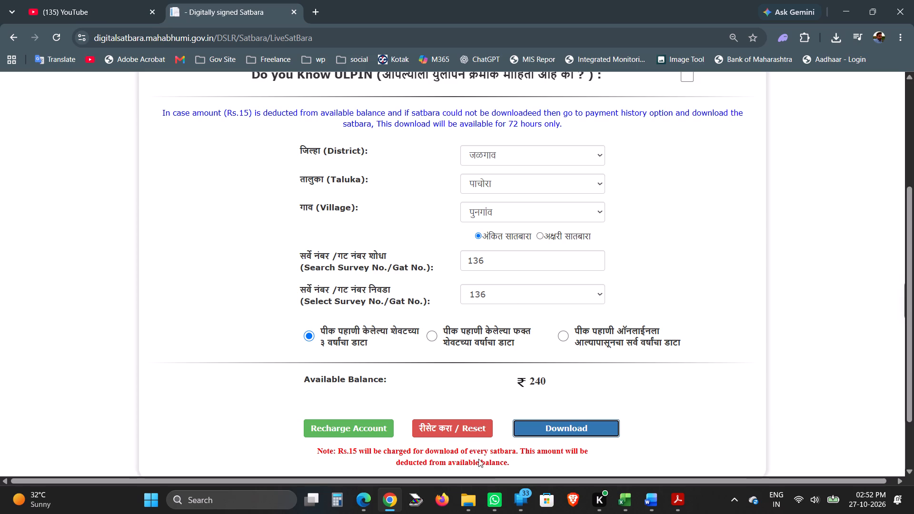
Open the Downloads folder in File Explorer, and minimise both the opened पुनगांव 136 PDF and the folder window.
click(471, 500)
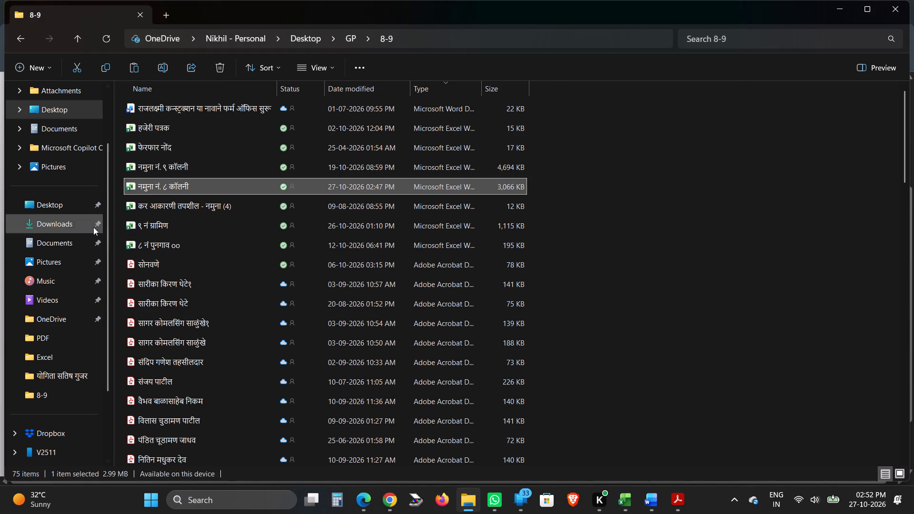
click(68, 218)
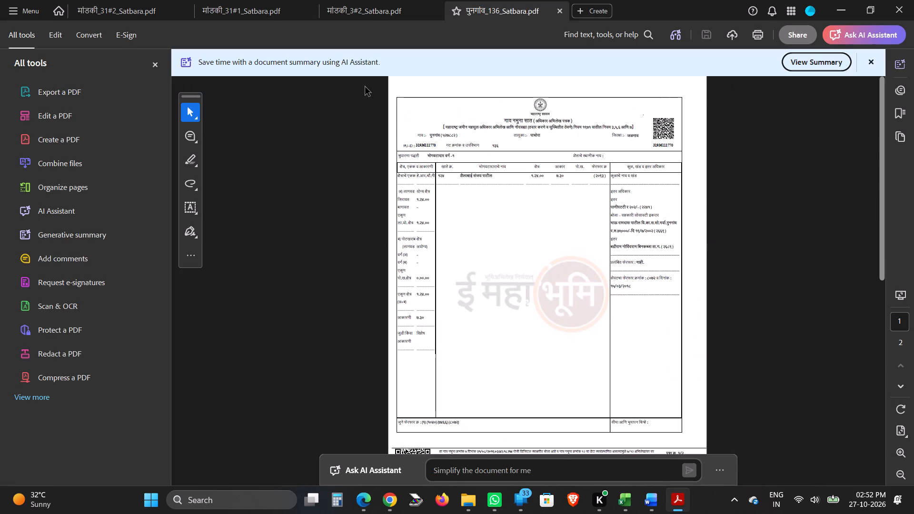
click(841, 6)
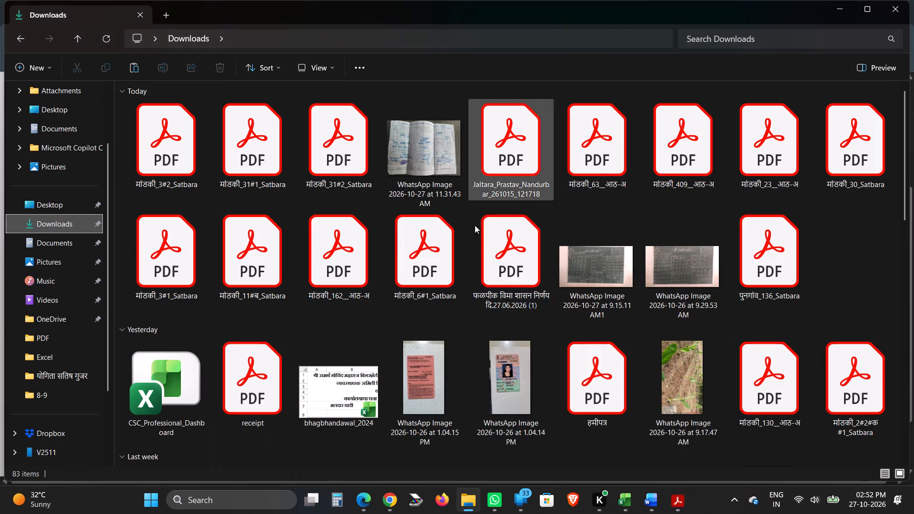
click(845, 10)
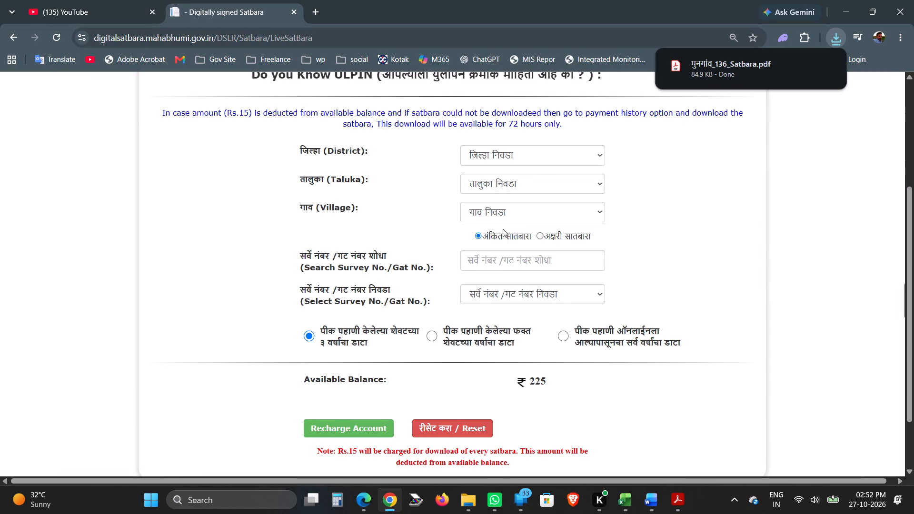
Set the location for another land record to district जळगाव, taluka पाचोरा and village मांडकी.
click(517, 149)
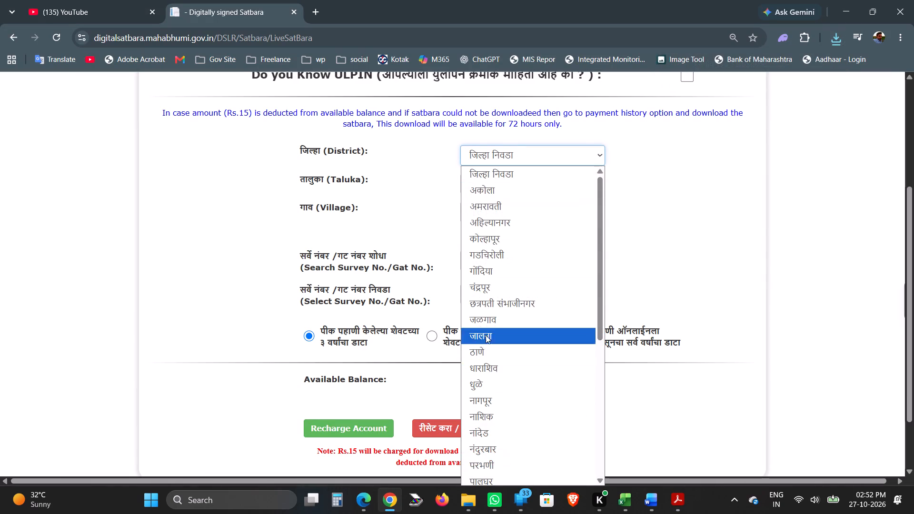
click(480, 325)
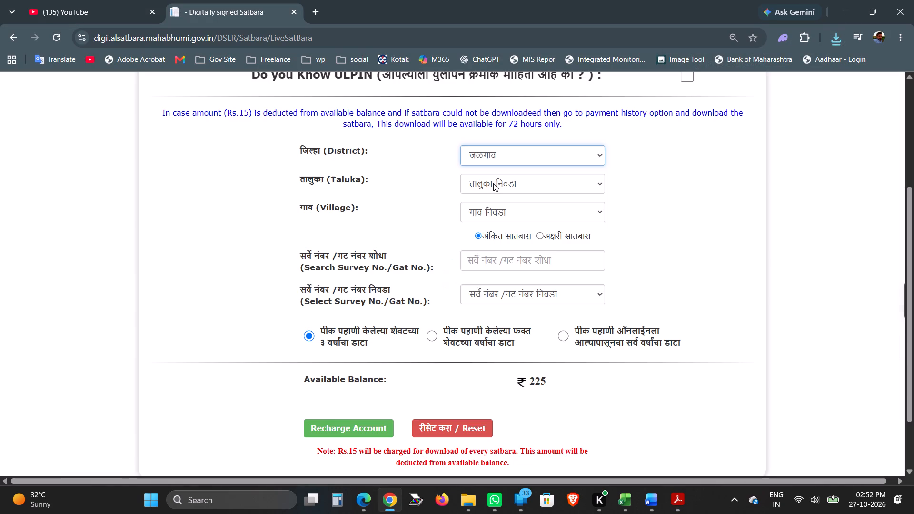
click(493, 183)
click(493, 335)
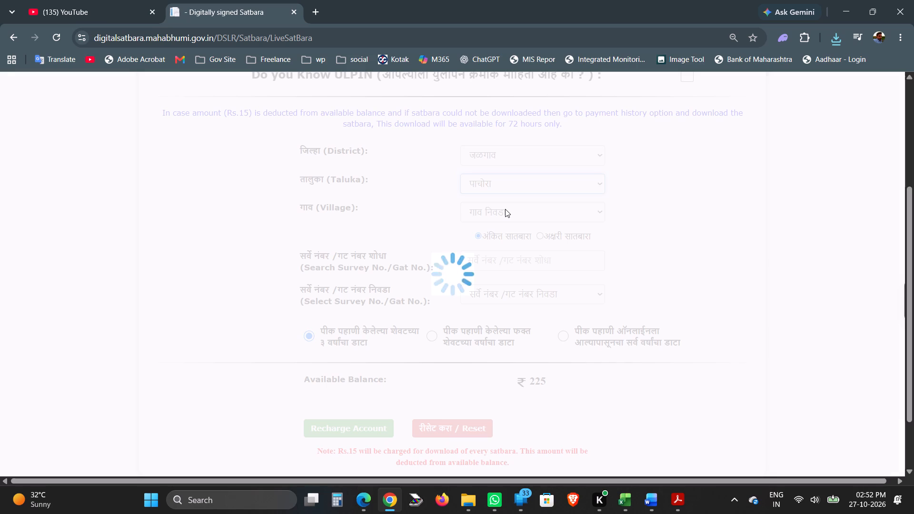
scroll(516, 376, down, 6)
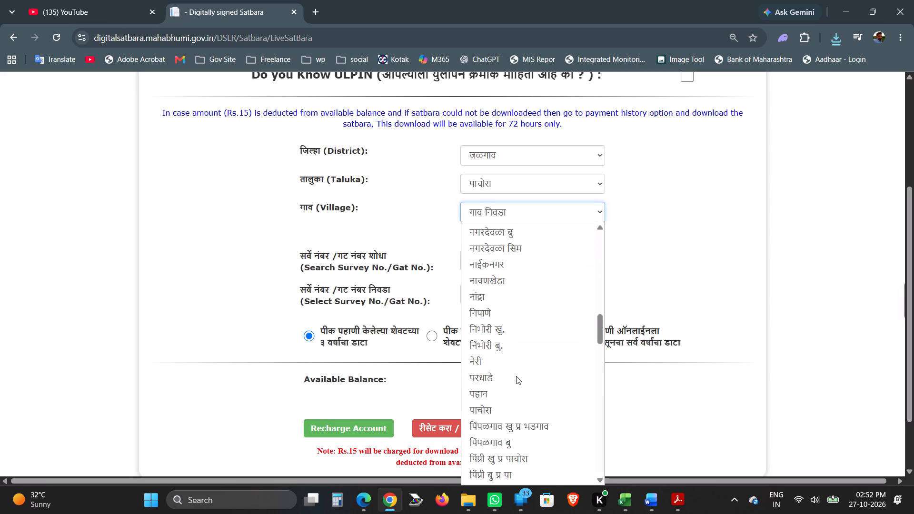
scroll(516, 376, down, 2)
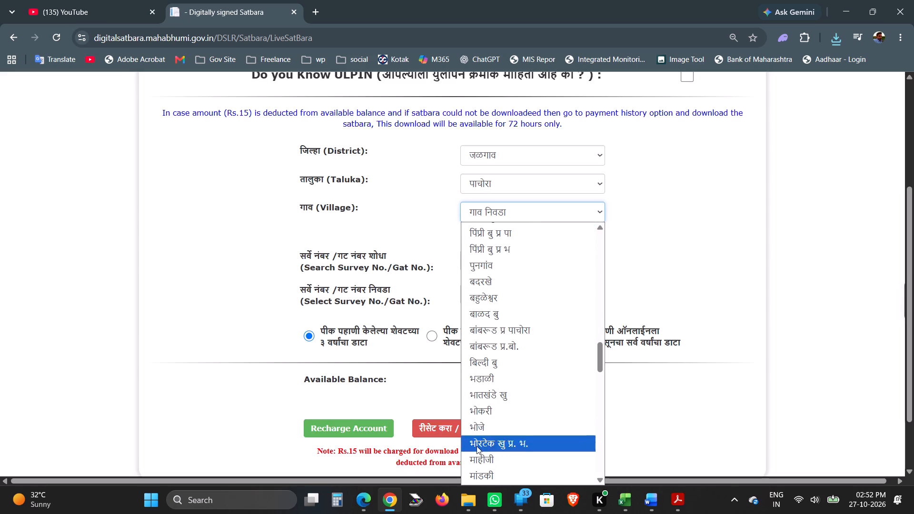
click(480, 474)
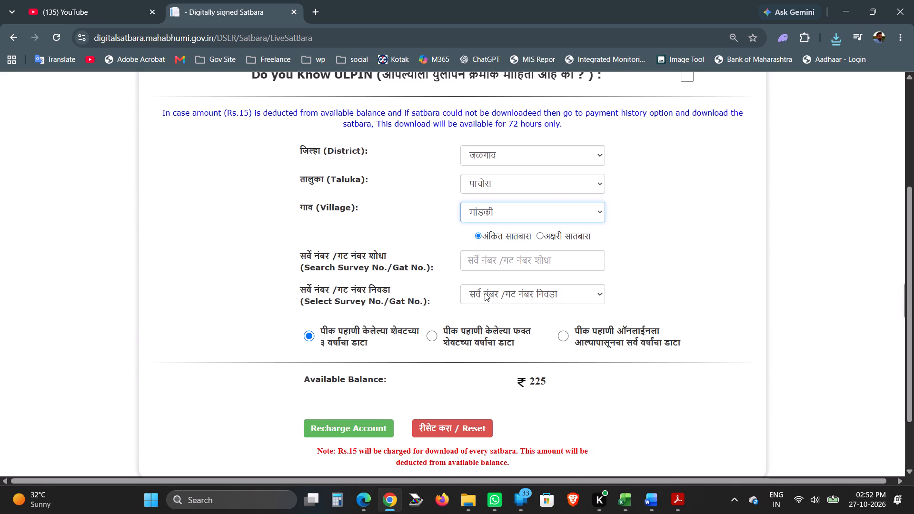
Search for survey number 12, select gat number 12 and download its signed 7/12 record, confirming the charge.
click(492, 268)
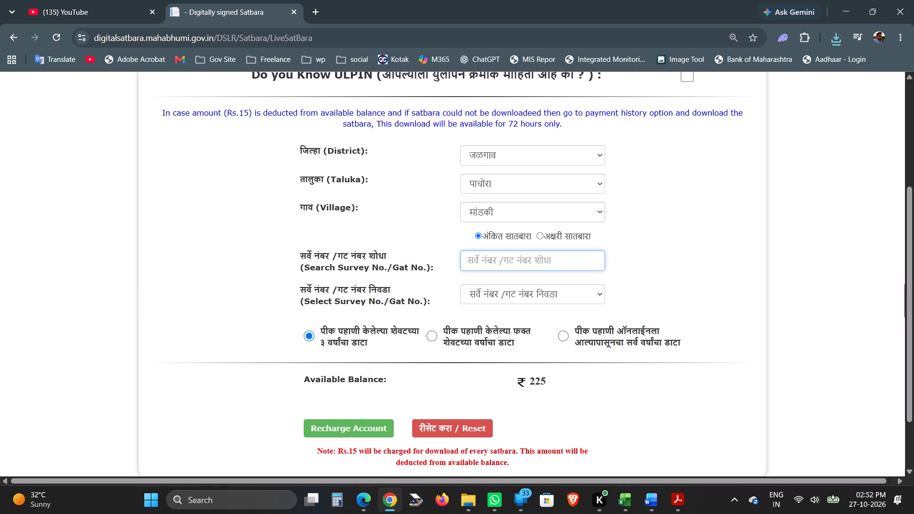
text(12)
click(670, 238)
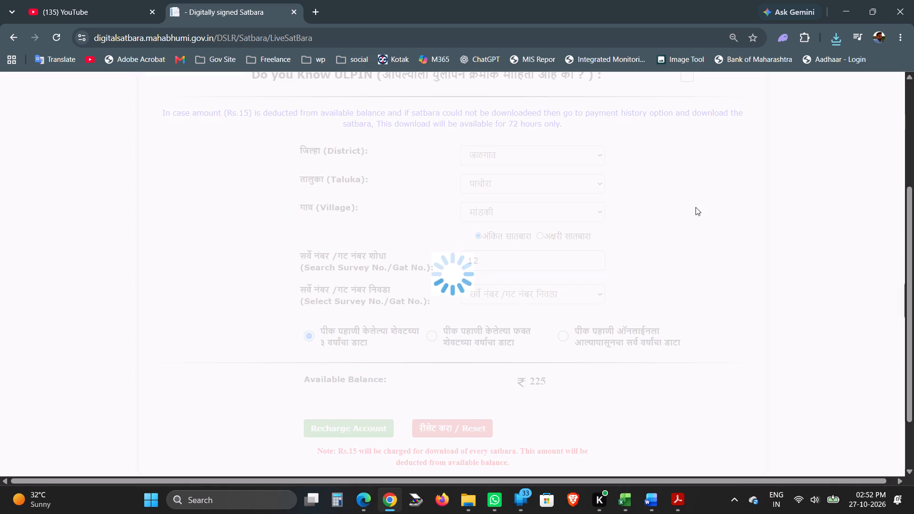
click(834, 43)
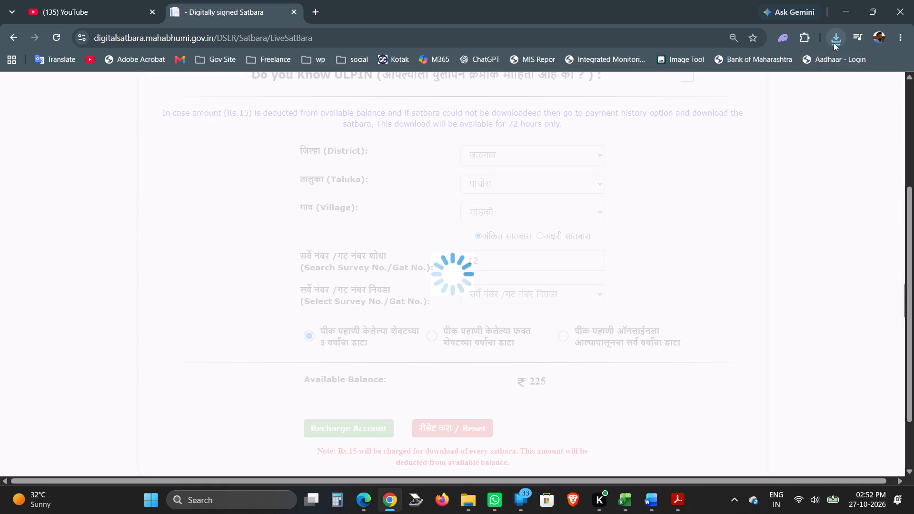
click(397, 224)
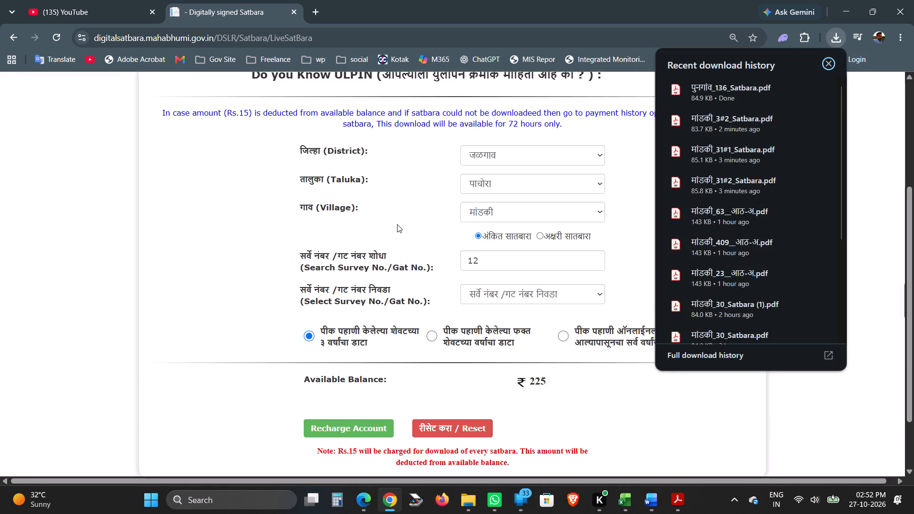
click(472, 299)
click(486, 327)
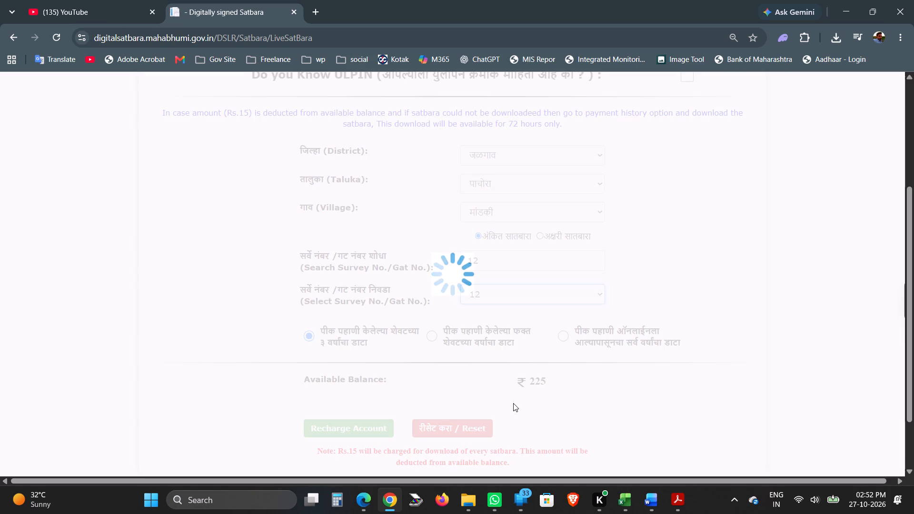
click(438, 336)
click(551, 415)
click(554, 429)
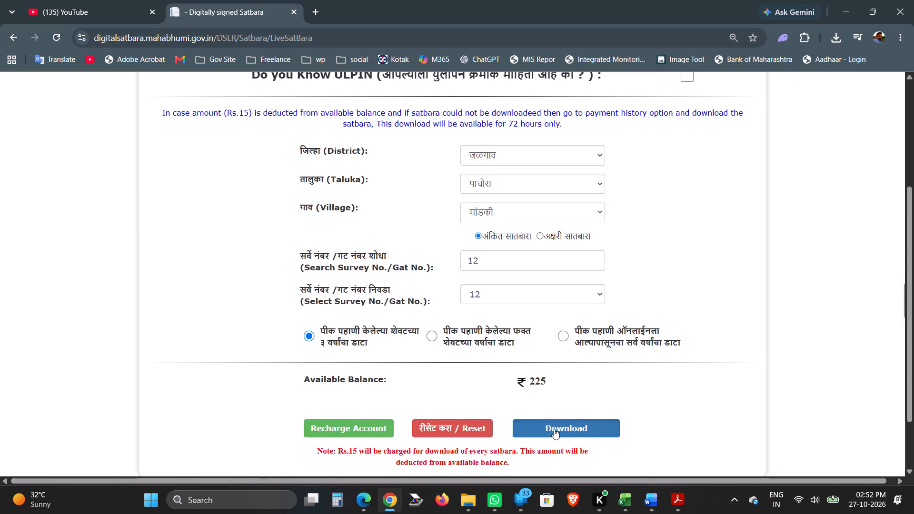
click(444, 346)
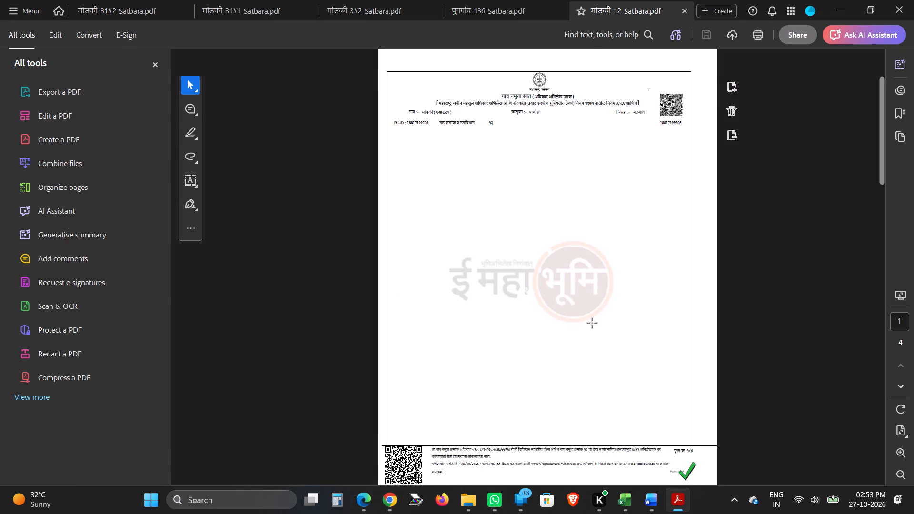
Look through the pages of the downloaded मांडकी 12 record in Acrobat and minimise the PDF.
scroll(520, 338, down, 8)
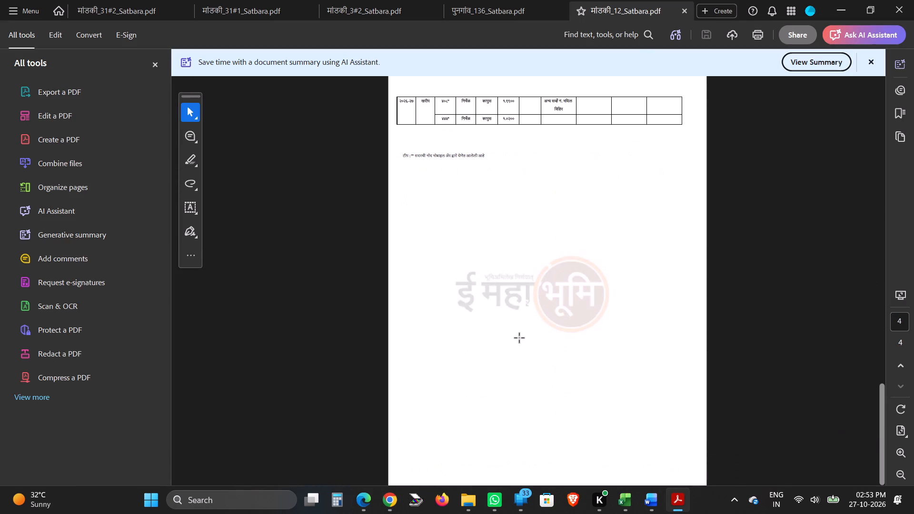
scroll(520, 338, down, 4)
click(848, 14)
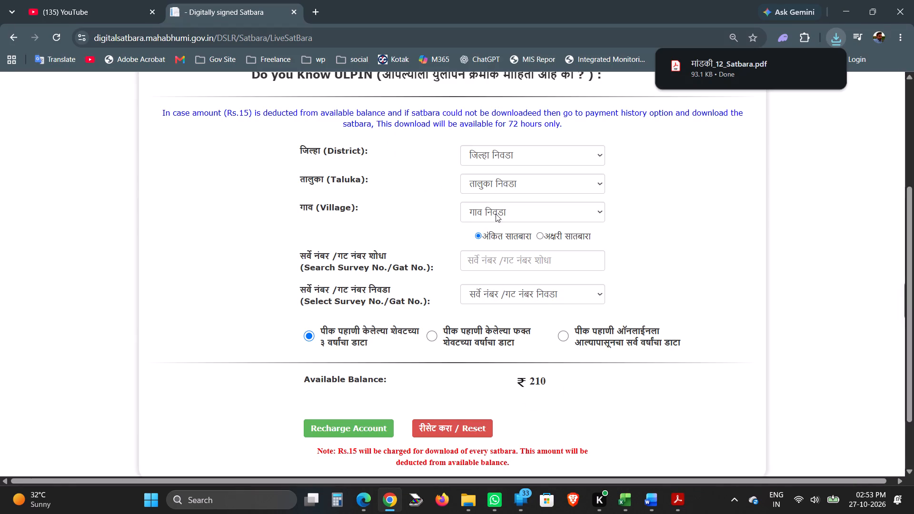
Set the location for another land record to district जळगाव, taluka पाचोरा and village मांडकी.
click(434, 189)
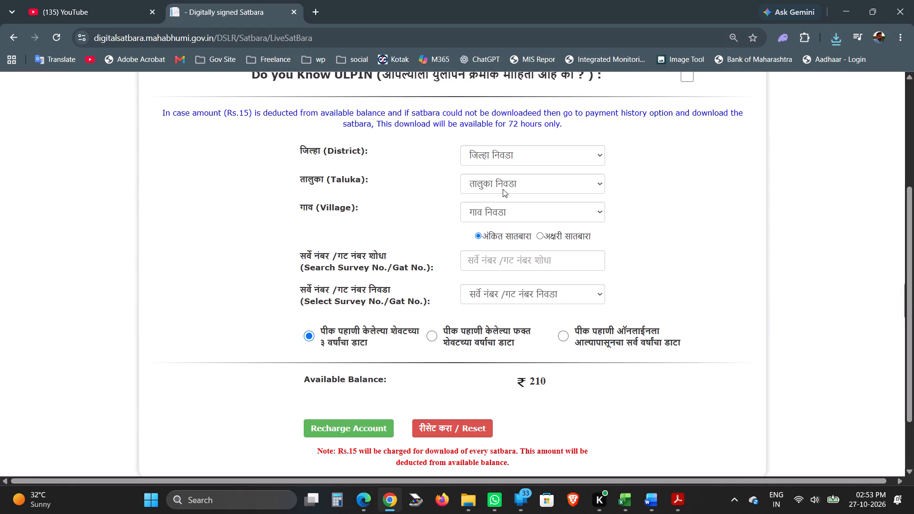
click(498, 151)
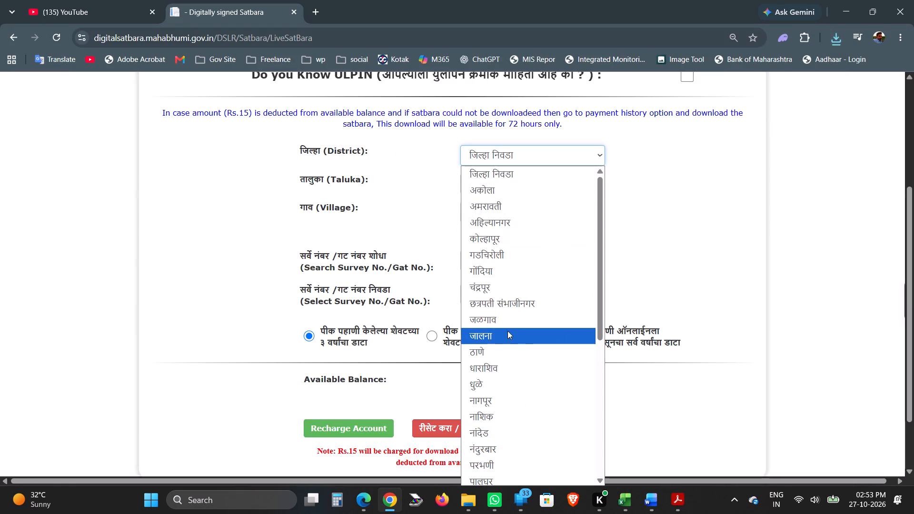
click(503, 318)
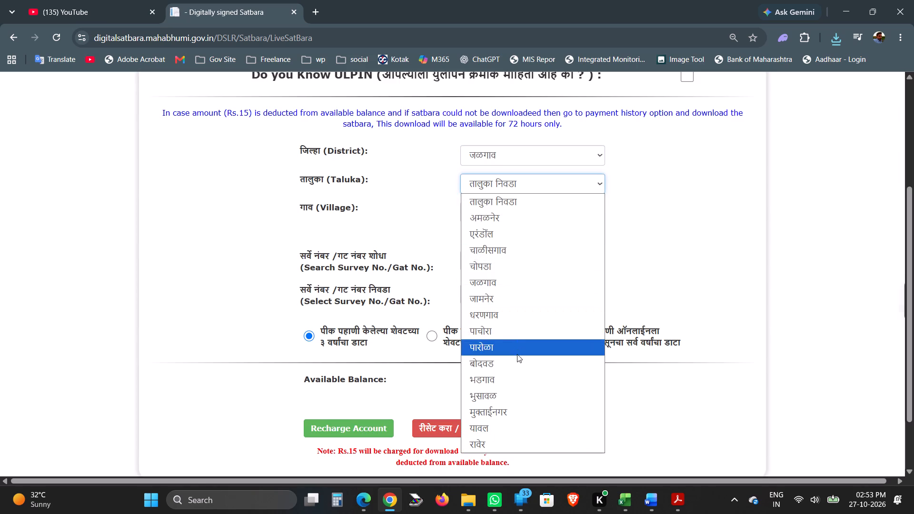
click(513, 333)
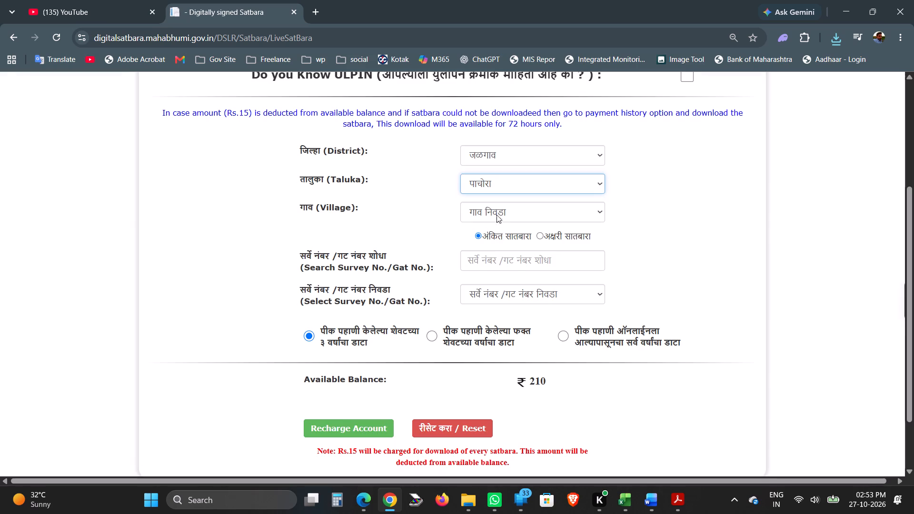
click(497, 212)
scroll(505, 346, down, 6)
scroll(534, 441, down, 4)
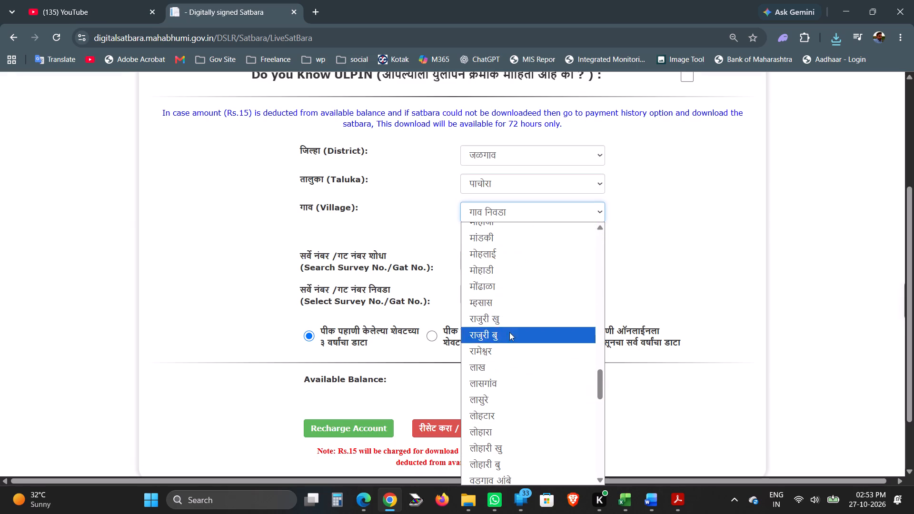
click(509, 247)
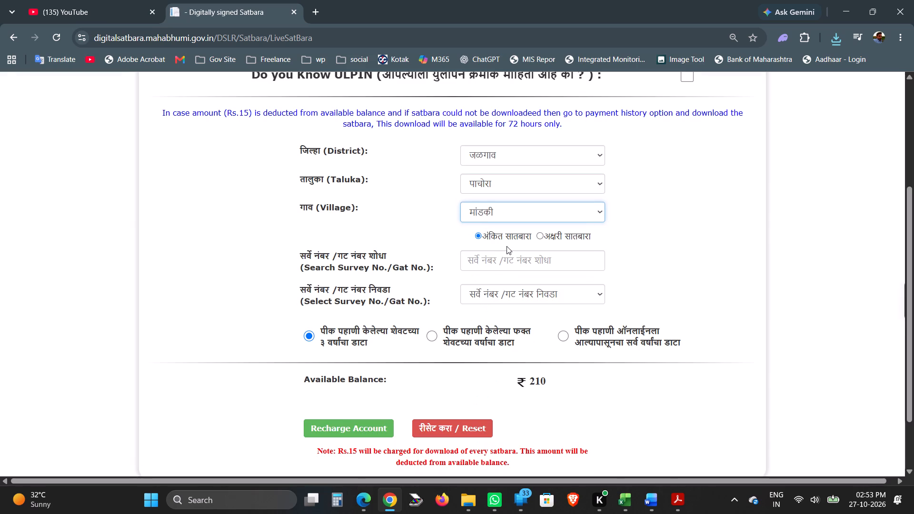
Search for survey number 39, select gat number 39/1 and download its signed 7/12 record, confirming the charge.
click(505, 276)
click(497, 260)
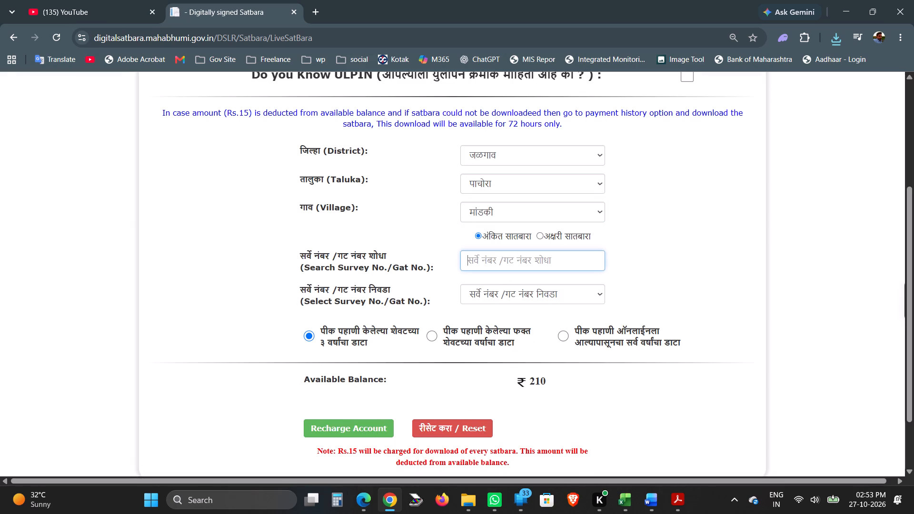
text(39)
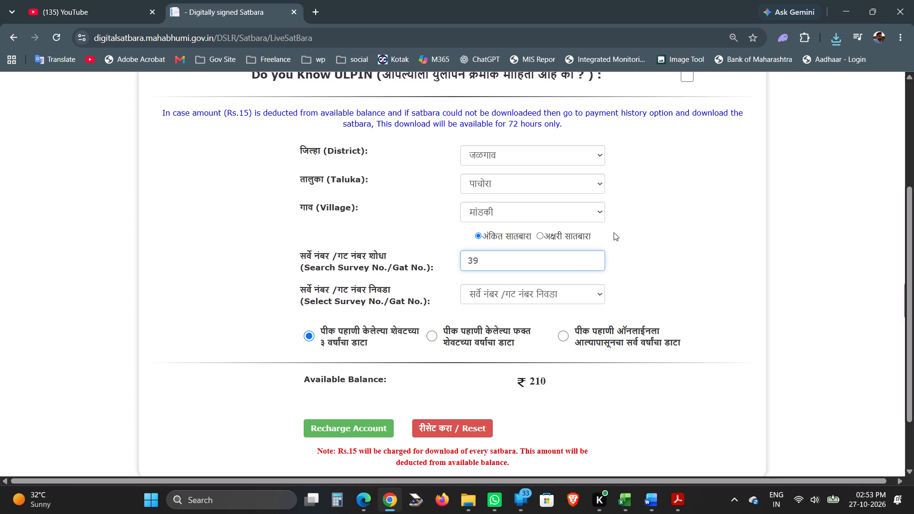
click(619, 236)
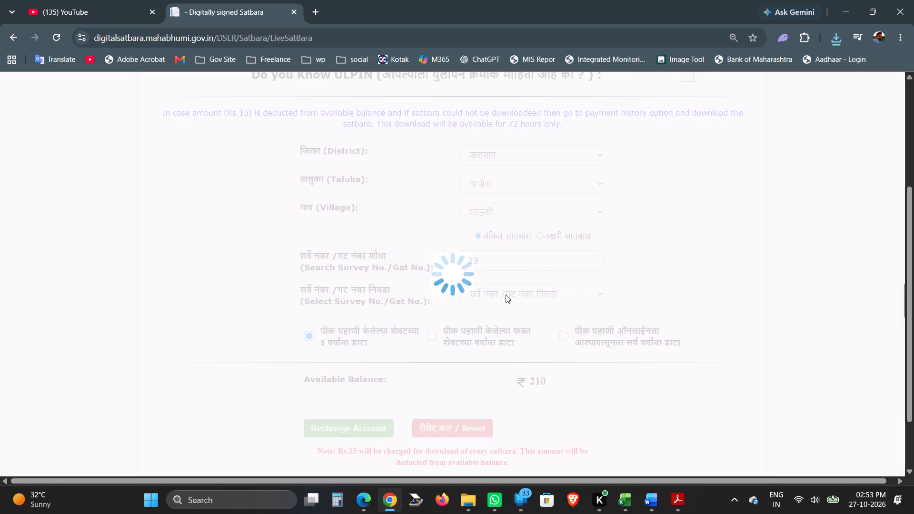
click(506, 295)
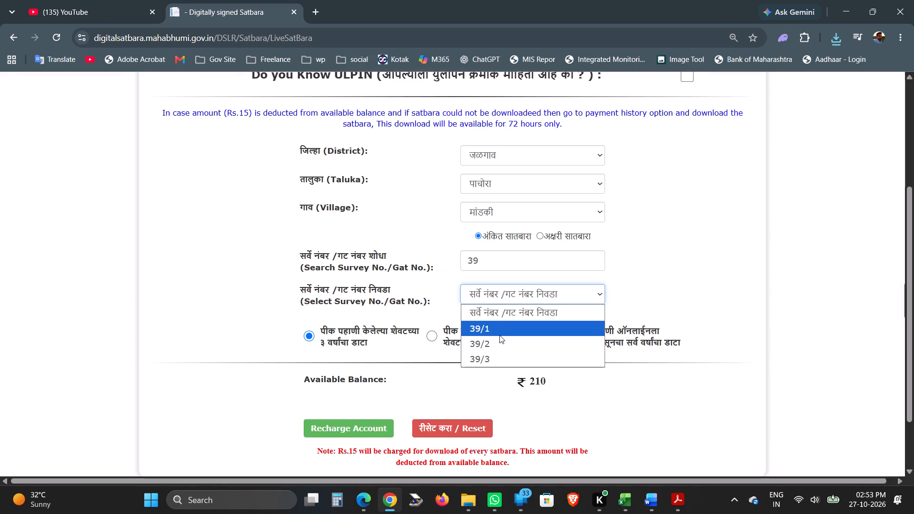
click(499, 335)
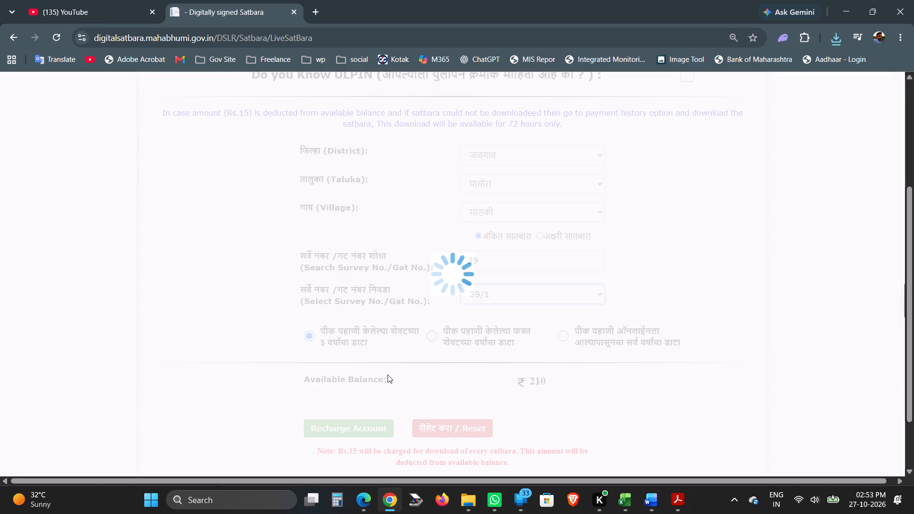
click(410, 330)
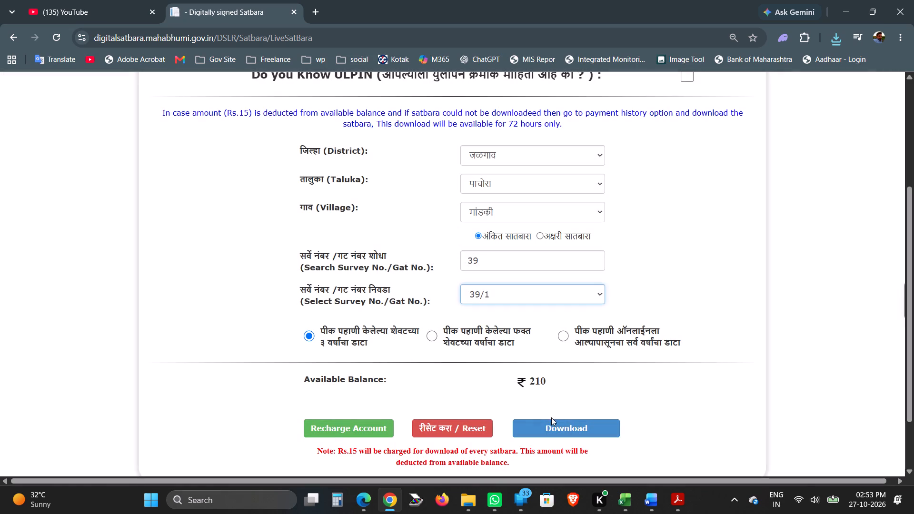
click(567, 423)
click(432, 342)
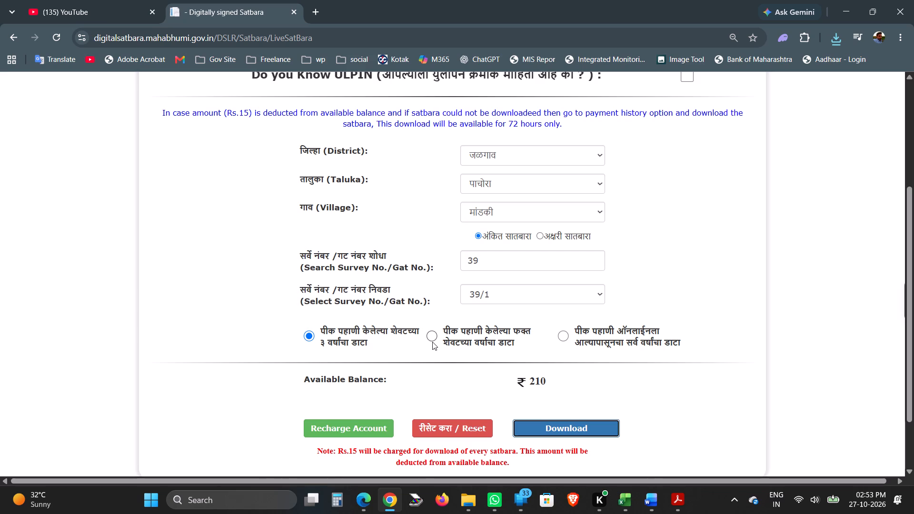
Minimise the Acrobat window to return to the land records site, and open the downloaded मांडकी 39/1 record.
scroll(191, 228, up, 4)
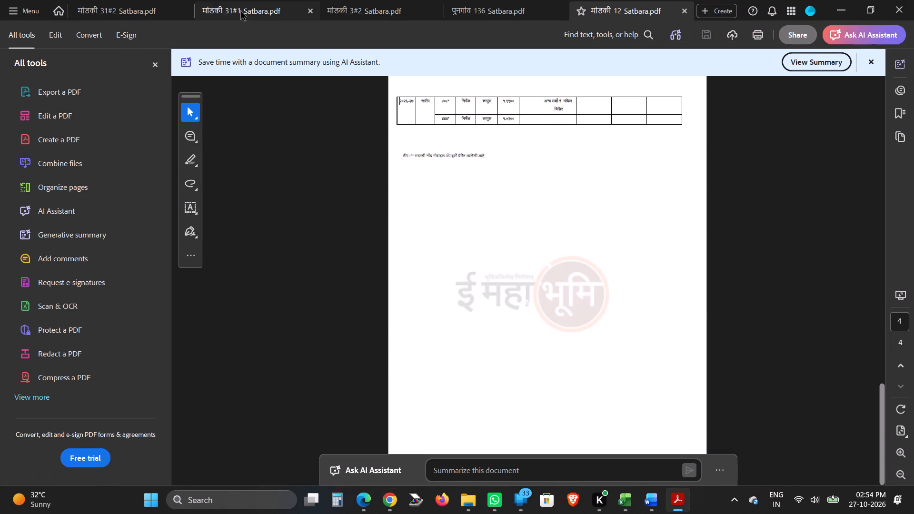
click(140, 1)
click(842, 3)
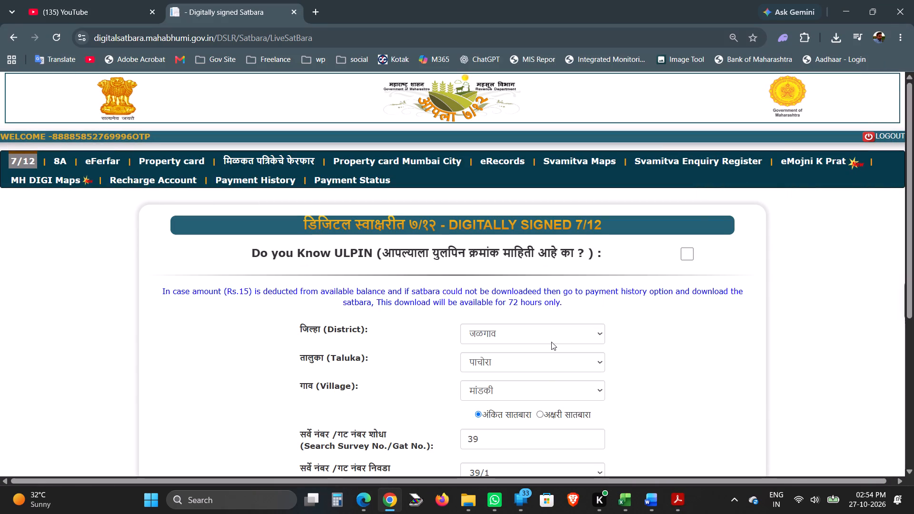
click(830, 35)
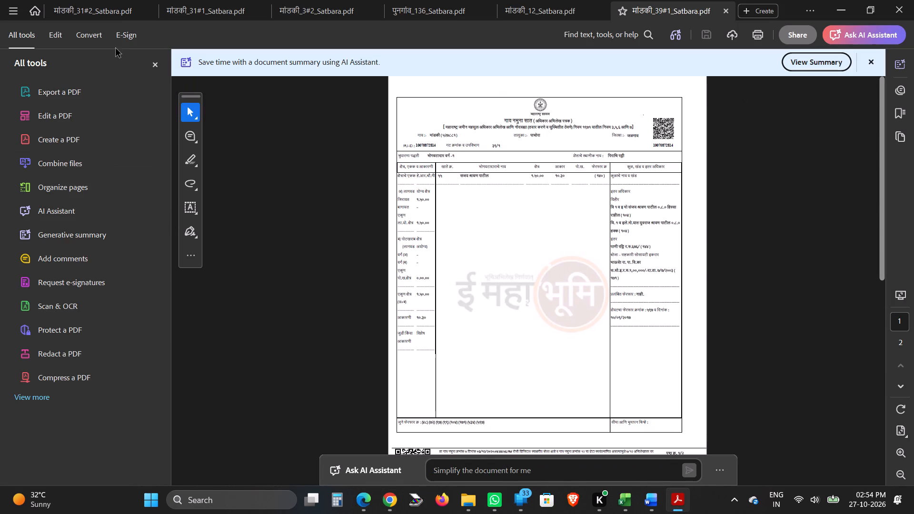
For printing the मांडकी_31#2 record, set the HP LaserJet's print quality to FastRes 600 with EconoMode enabled.
click(109, 13)
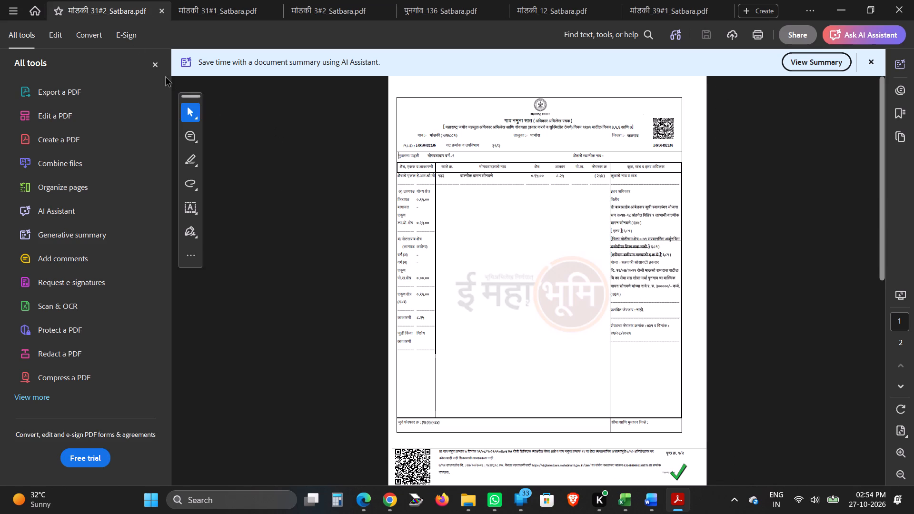
click(159, 68)
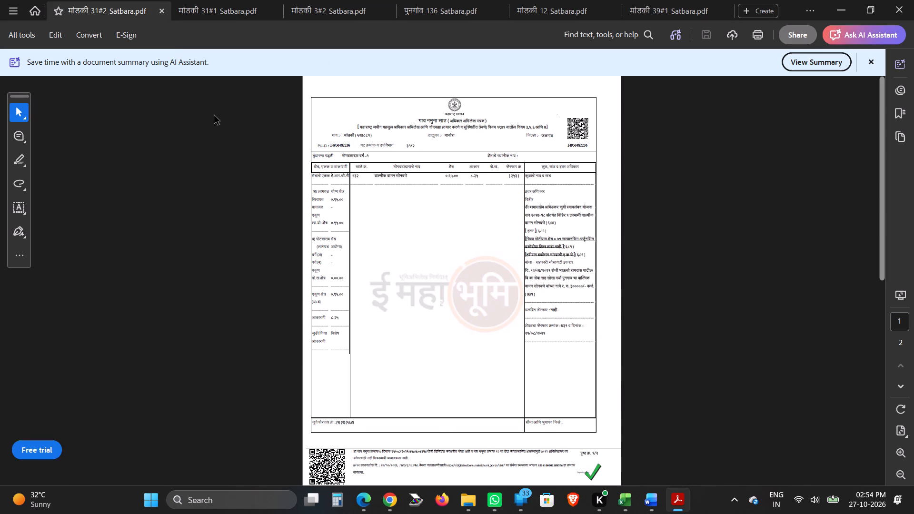
key(ctrl+p)
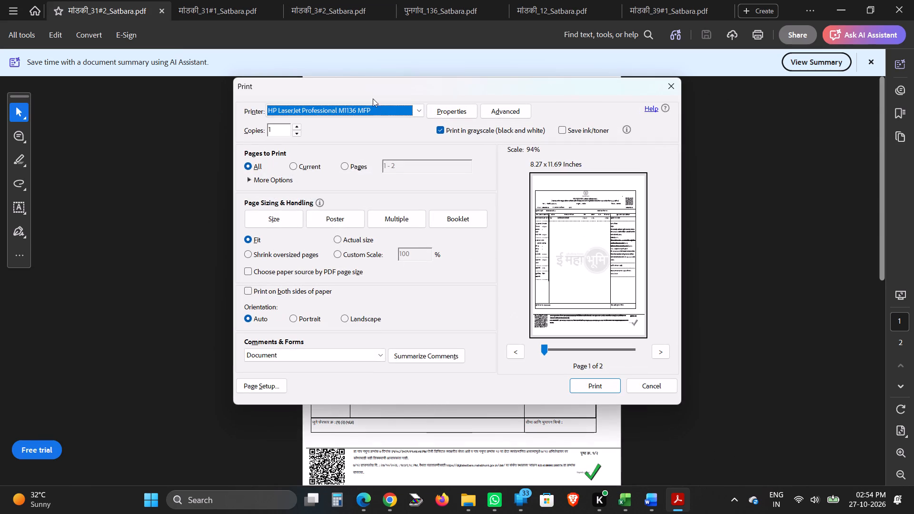
click(460, 106)
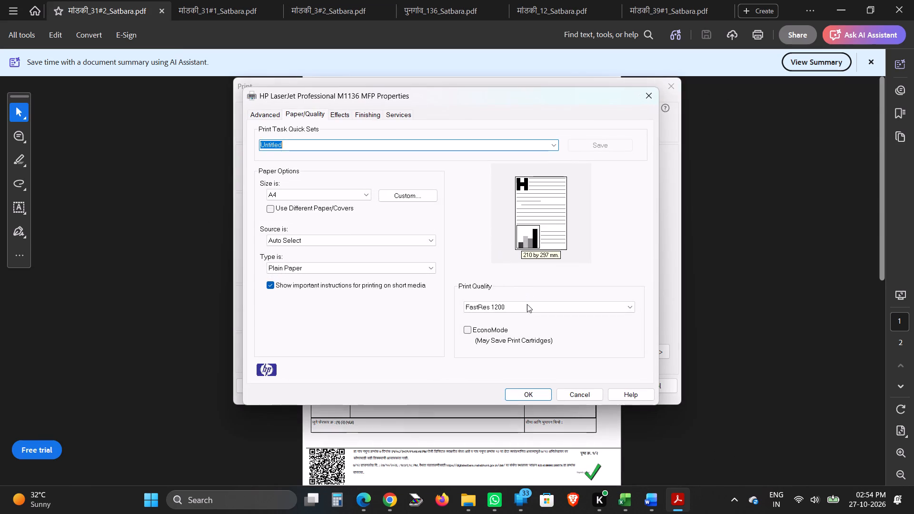
click(481, 309)
click(481, 324)
click(475, 318)
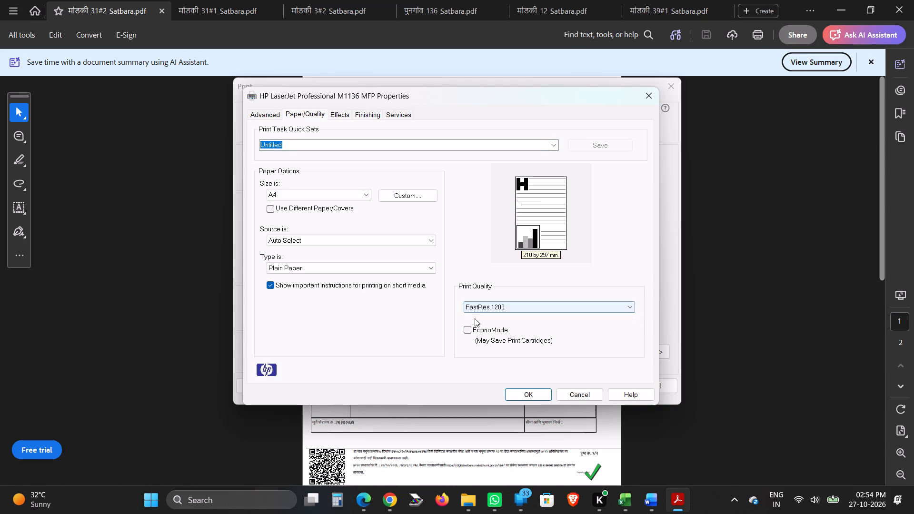
click(465, 311)
click(492, 312)
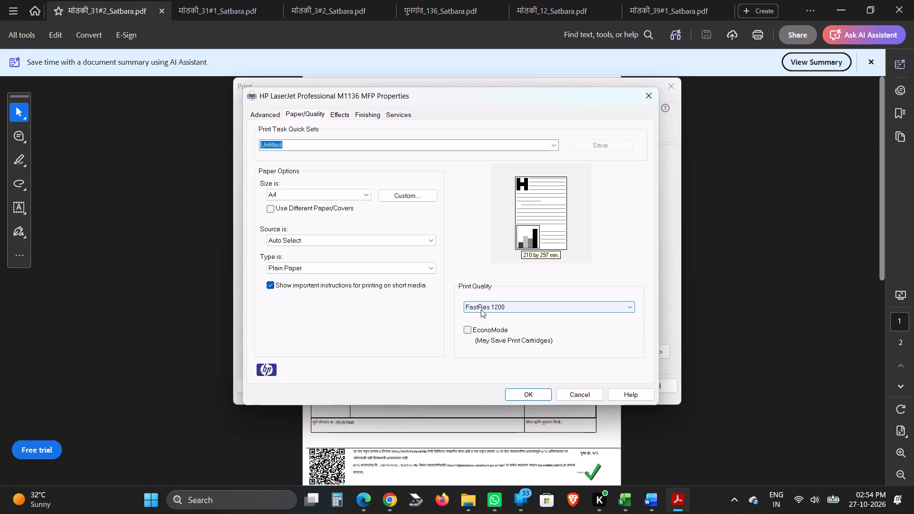
click(481, 309)
click(487, 320)
click(467, 330)
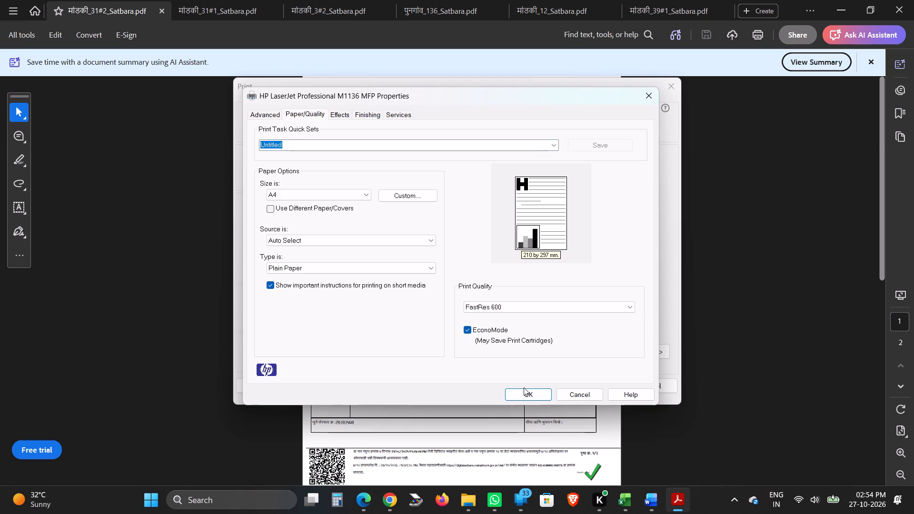
click(526, 392)
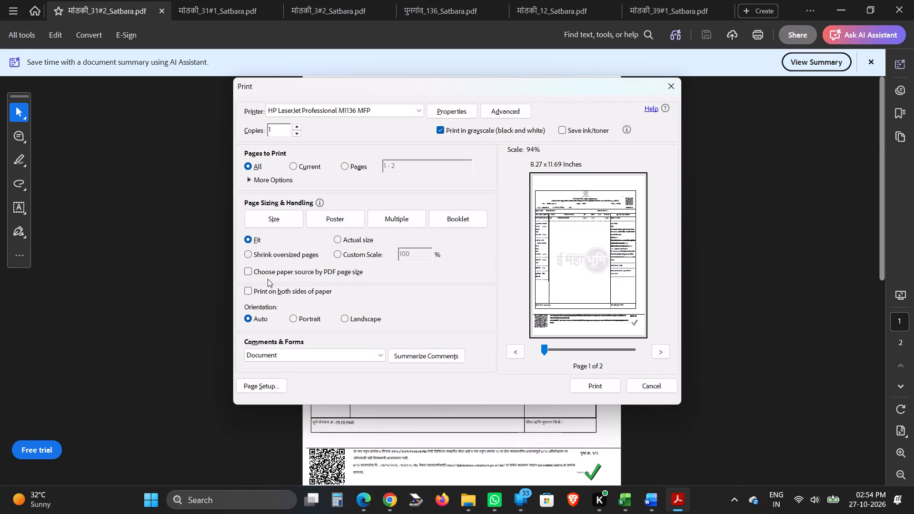
Print all pages of the मांडकी_31#2 record on both sides of the paper, flipping on the long edge.
click(265, 294)
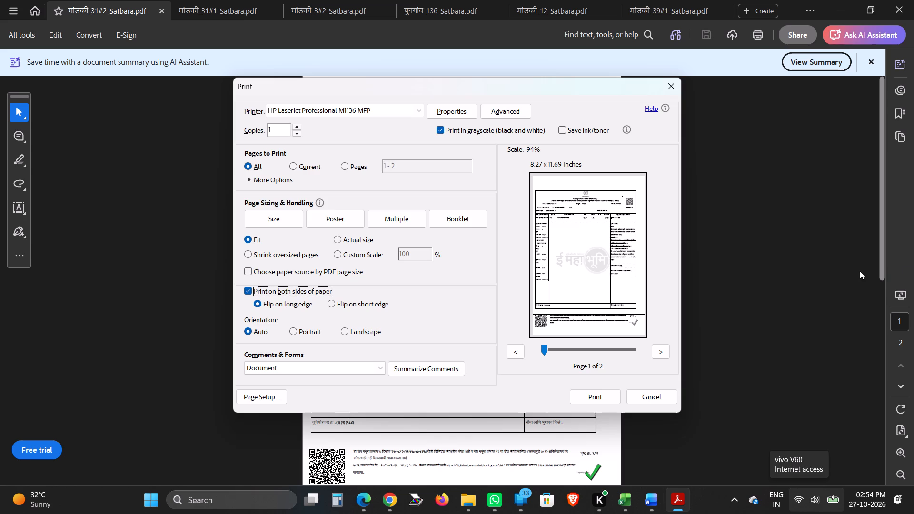
click(593, 395)
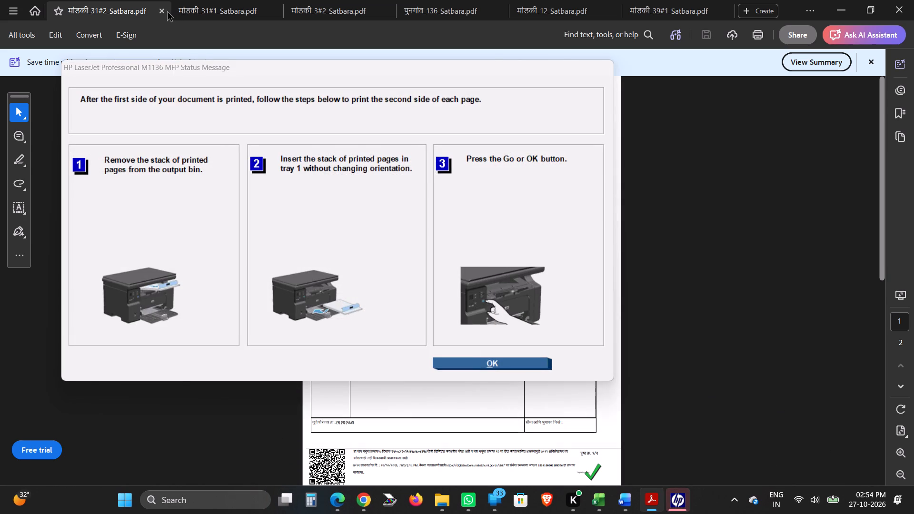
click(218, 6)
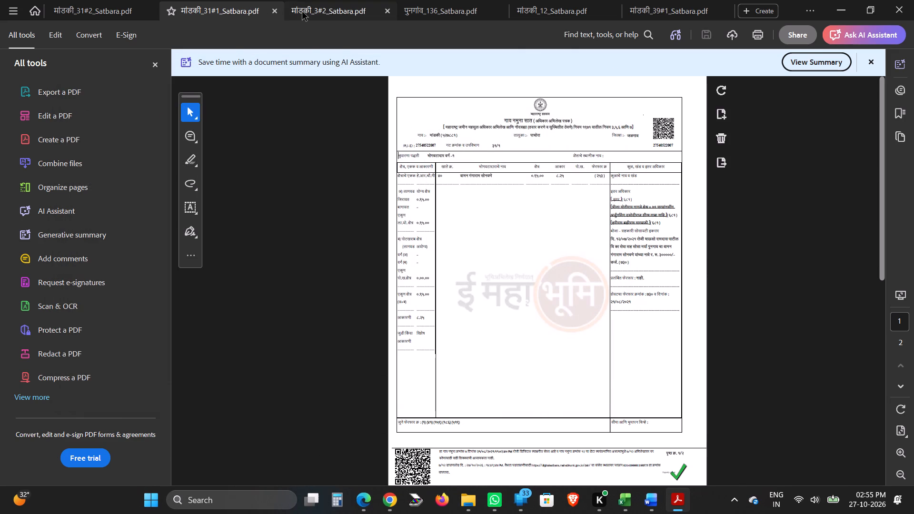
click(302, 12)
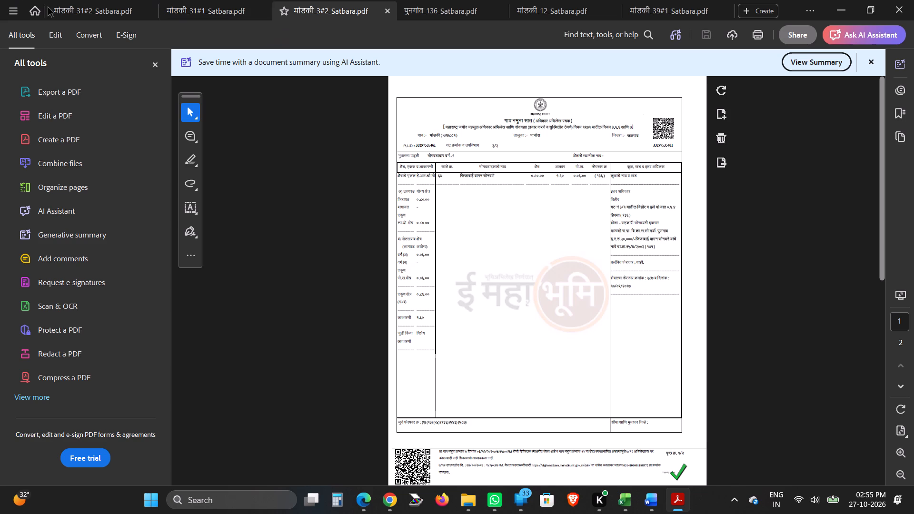
Print only page 1 of the मांडकी_31#2 record on the HP LaserJet, with two-sided printing turned off.
click(68, 9)
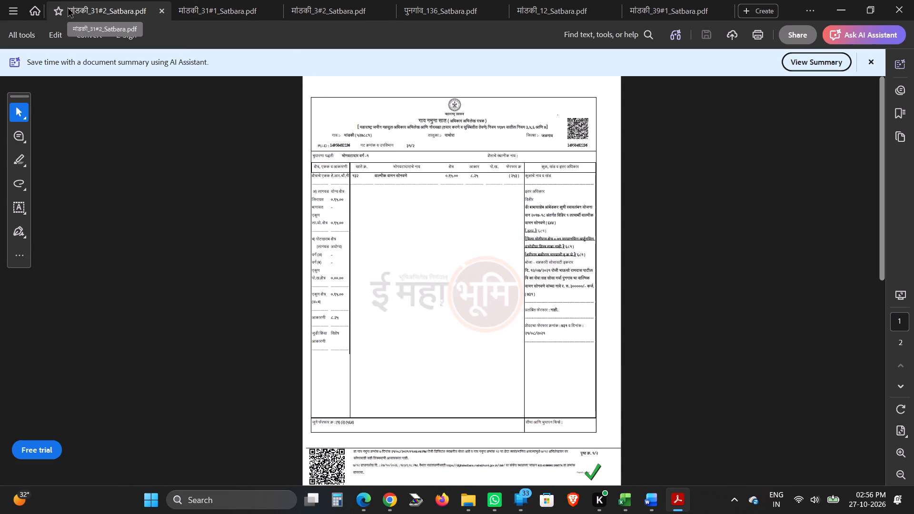
key(ctrl+p)
click(247, 285)
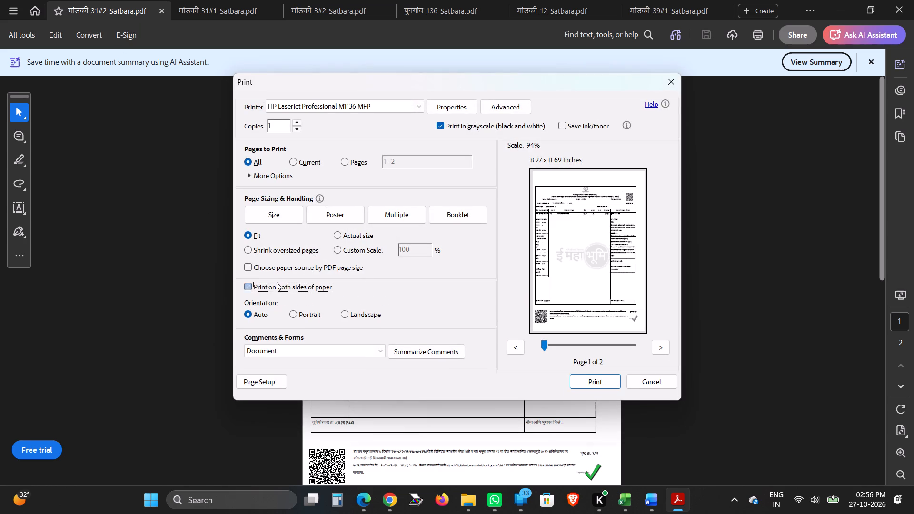
click(399, 161)
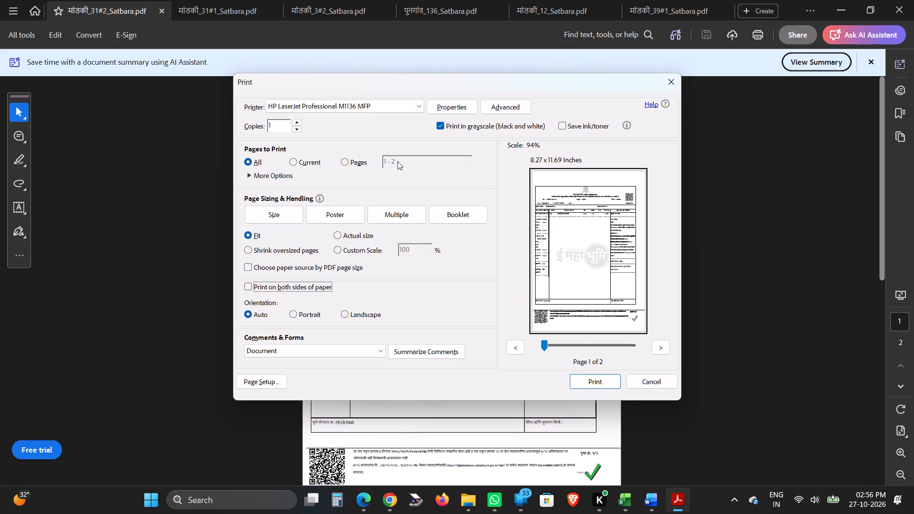
click(360, 161)
click(407, 164)
key(BackSpace)
key(BackSpace)
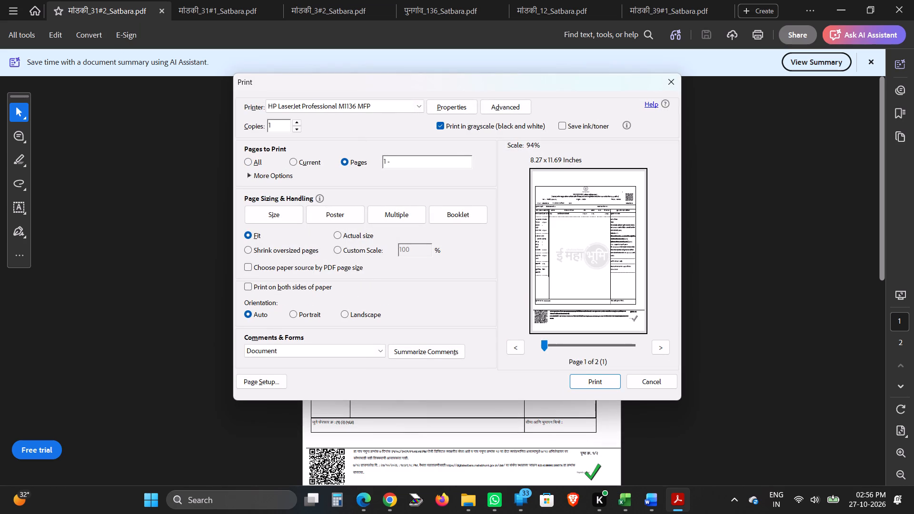
key(BackSpace)
key(BackSpace)
key(BackSpace)
key(1)
click(592, 382)
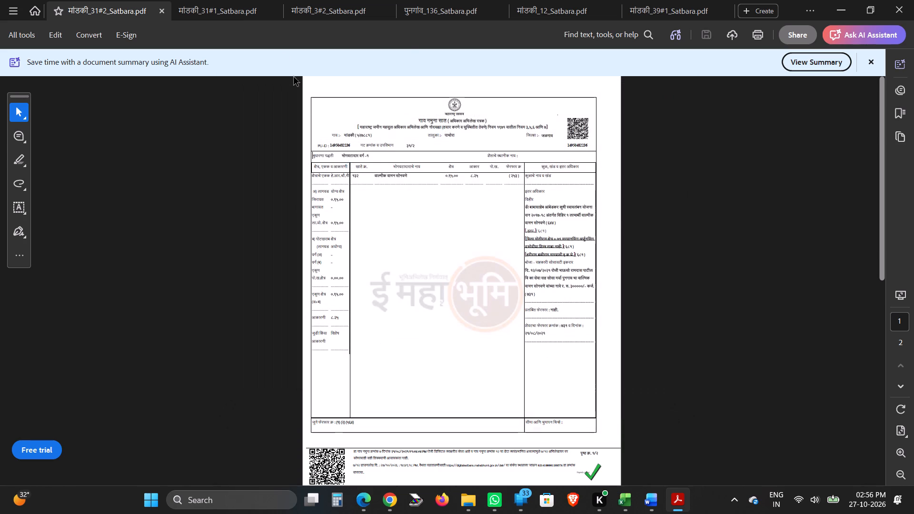
Print all pages of the मांडकी_31#1 record on both sides of the paper, flipping on the long edge.
click(235, 1)
click(219, 15)
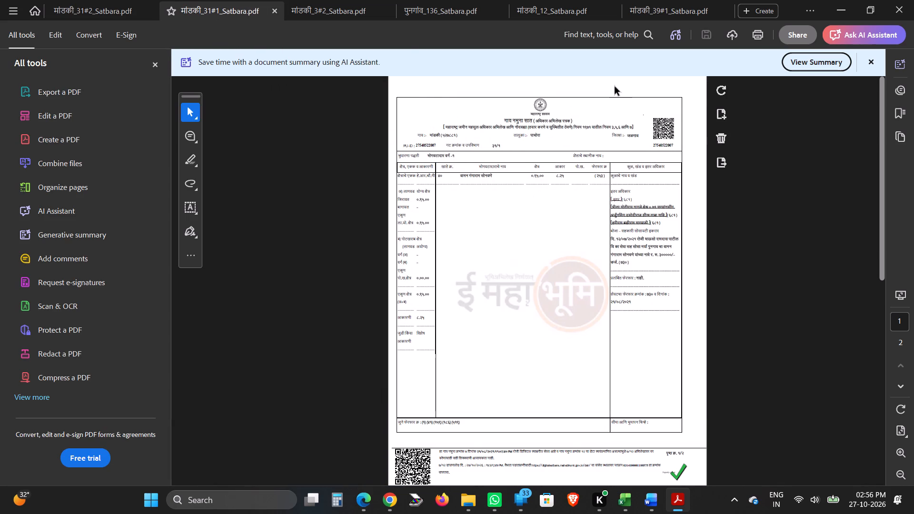
click(753, 38)
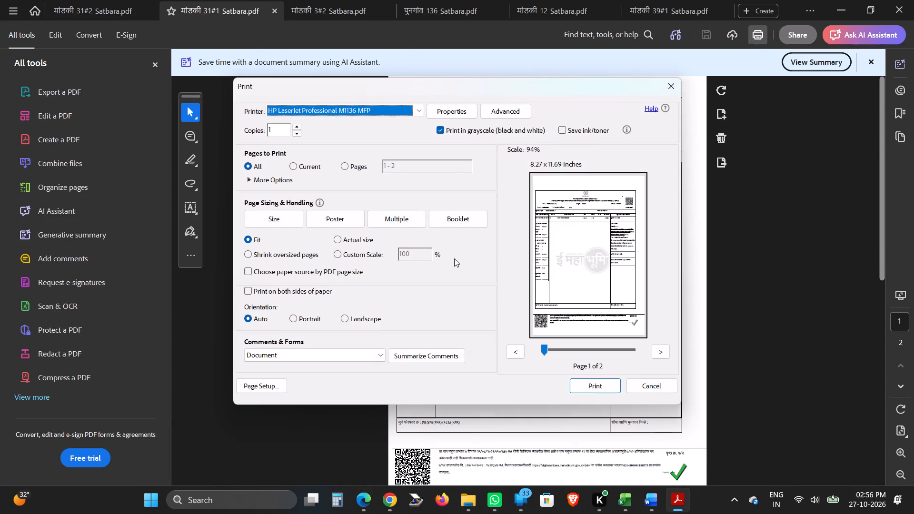
click(249, 294)
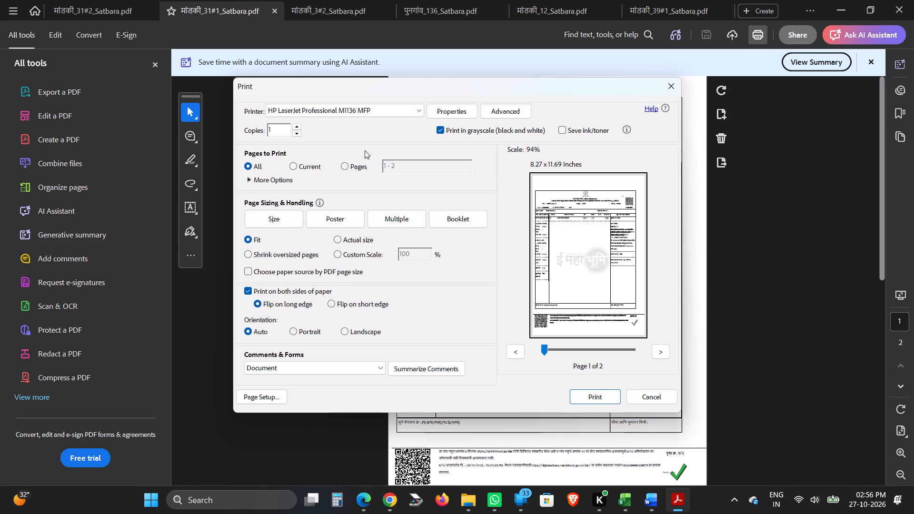
click(591, 399)
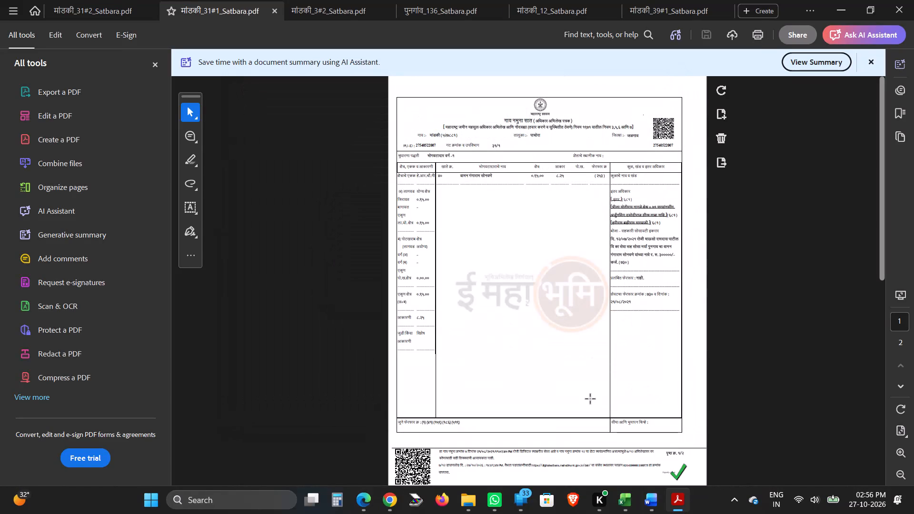
In Chrome, open the land records site's digitally signed 8A form and select district जळगाव, taluka पाचोरा and village मांडकी.
click(364, 506)
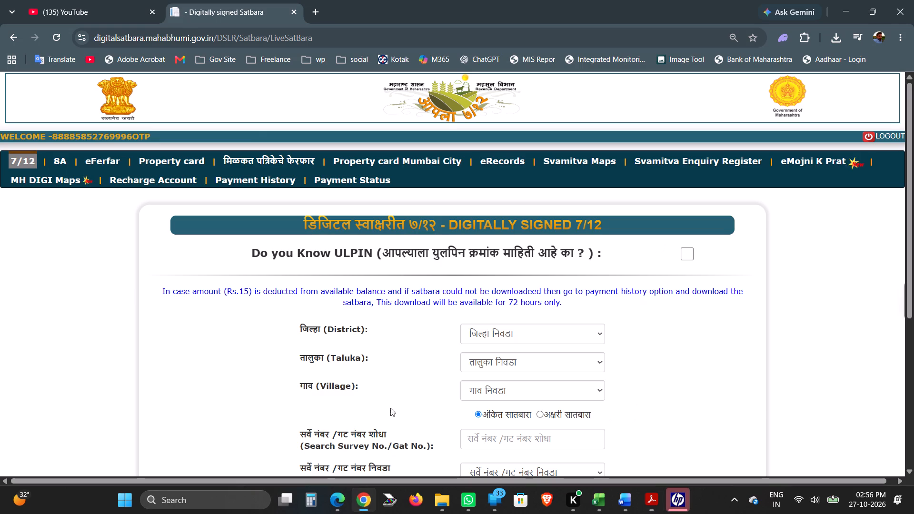
click(64, 160)
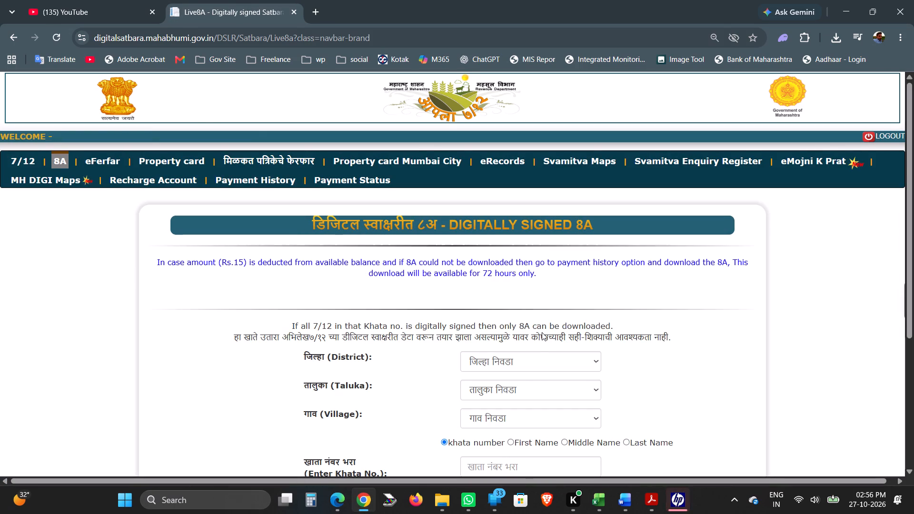
click(529, 368)
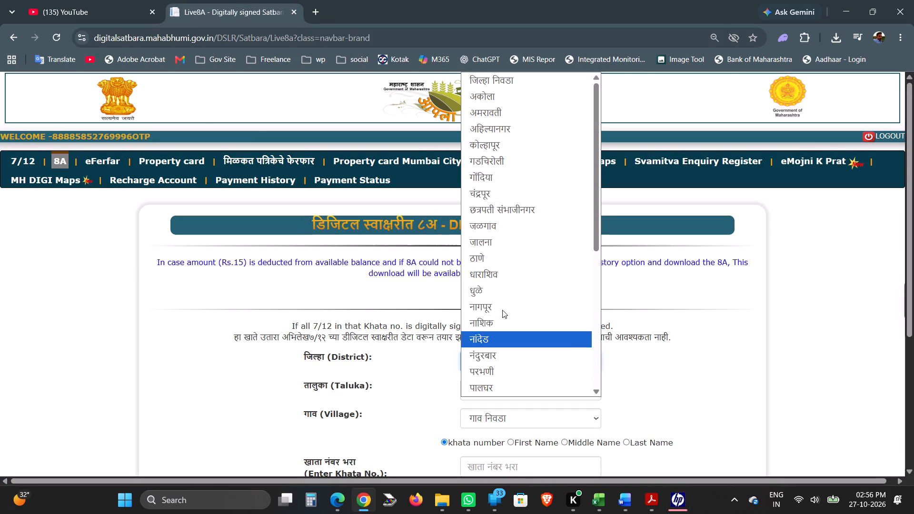
click(496, 227)
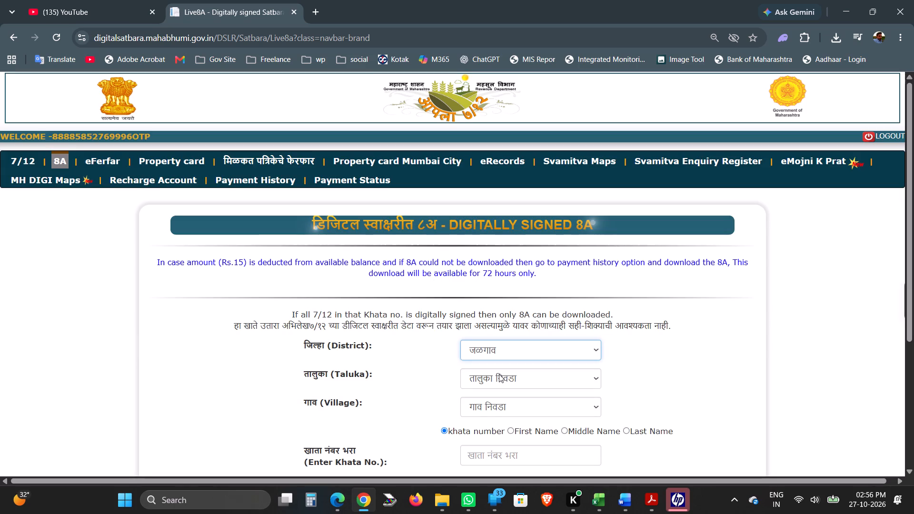
click(500, 381)
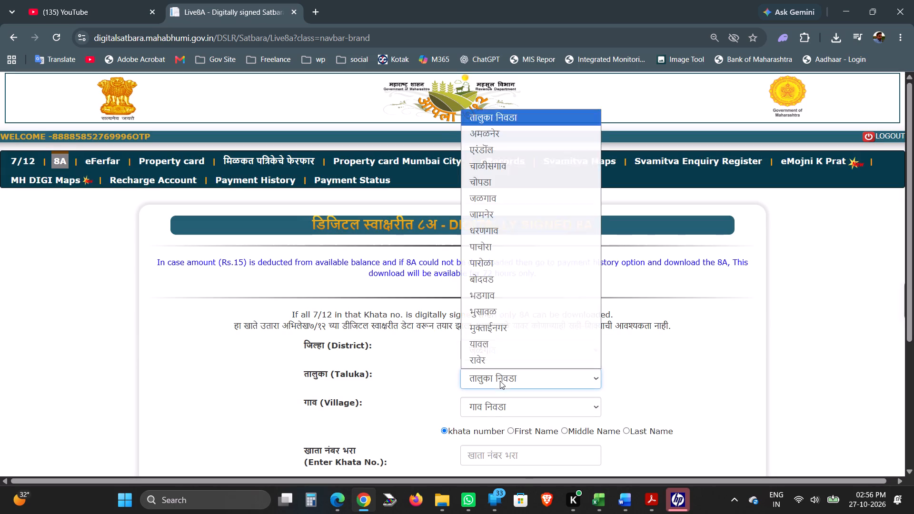
click(496, 248)
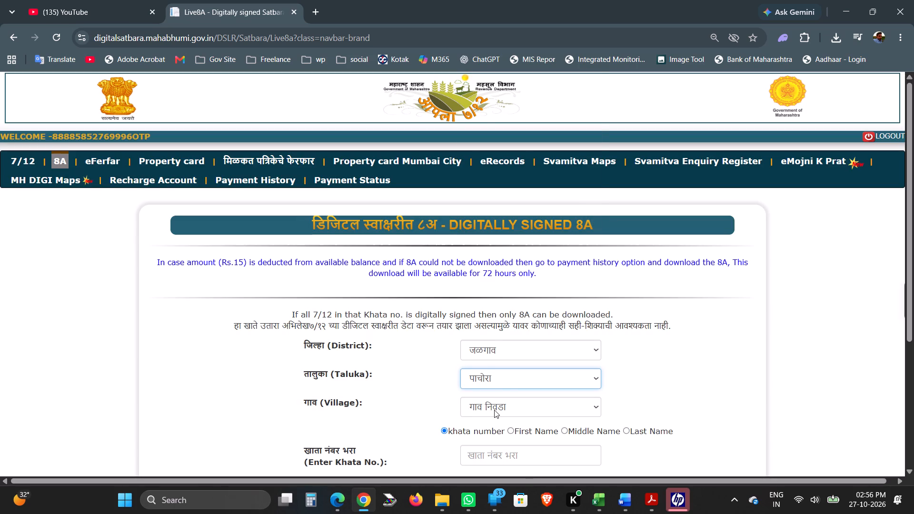
click(494, 410)
scroll(528, 277, down, 6)
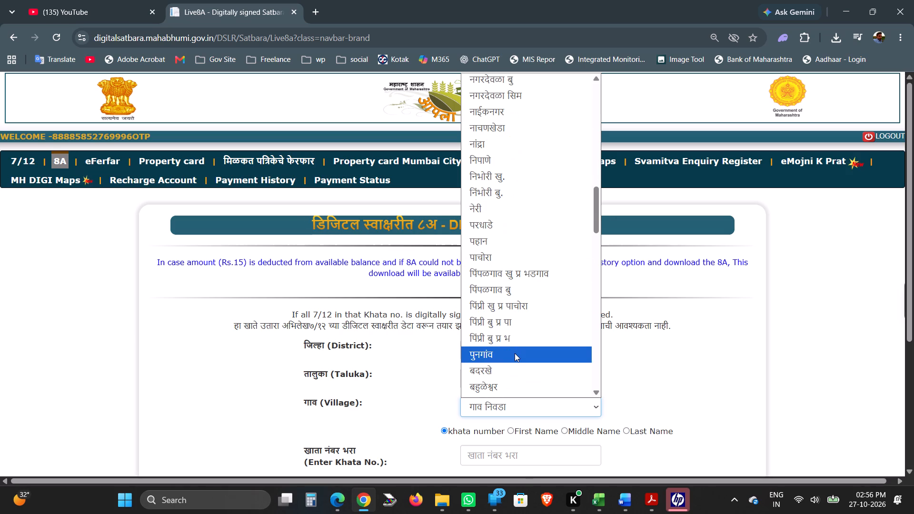
scroll(515, 353, down, 1)
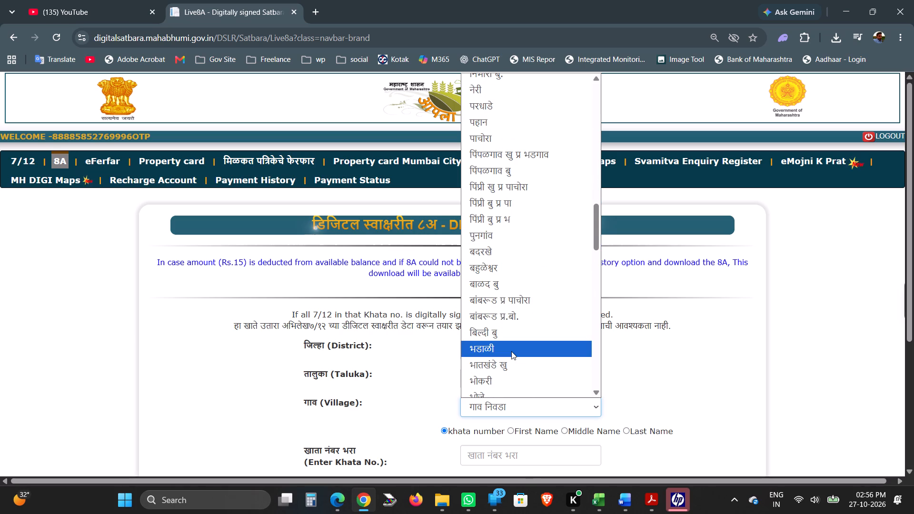
scroll(511, 351, down, 1)
click(499, 326)
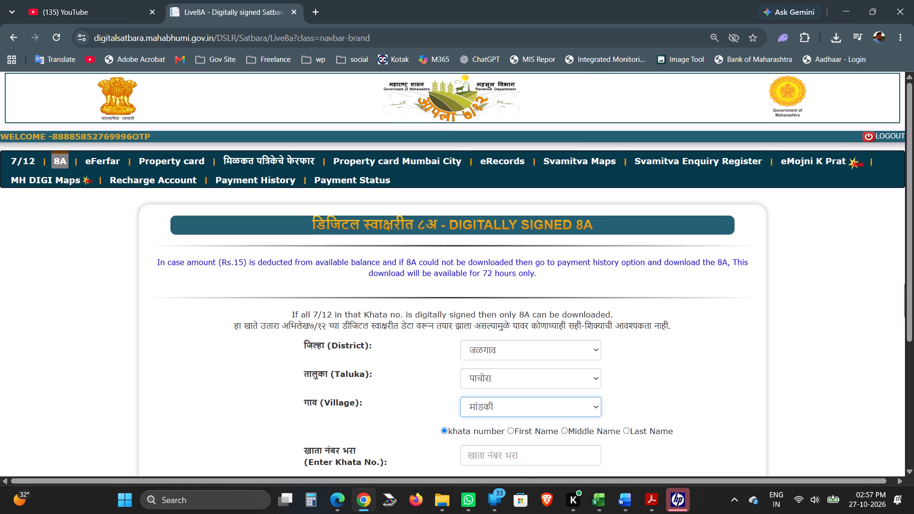
scroll(424, 378, down, 2)
click(489, 344)
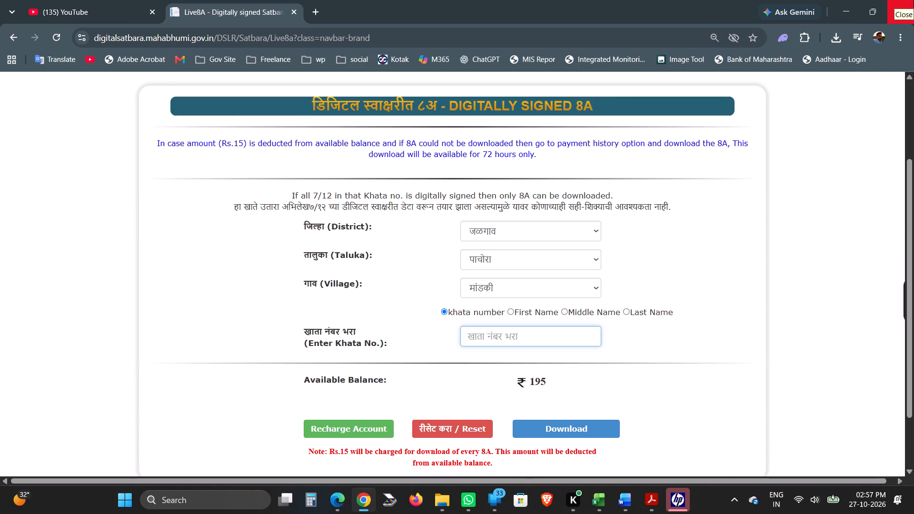
text(132)
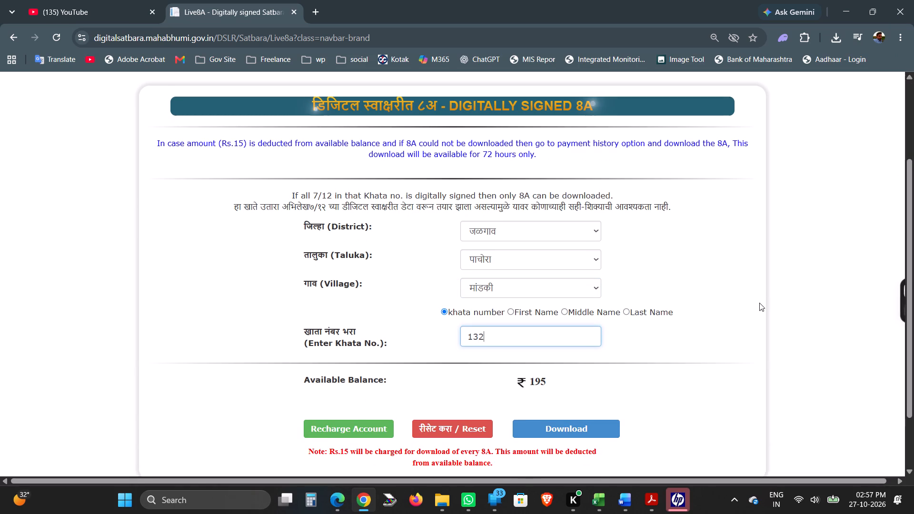
click(759, 303)
click(577, 429)
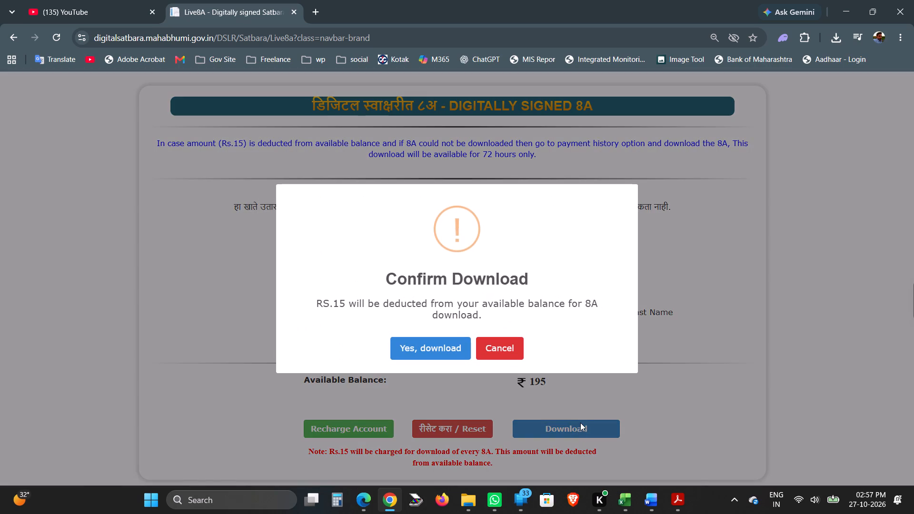
click(432, 354)
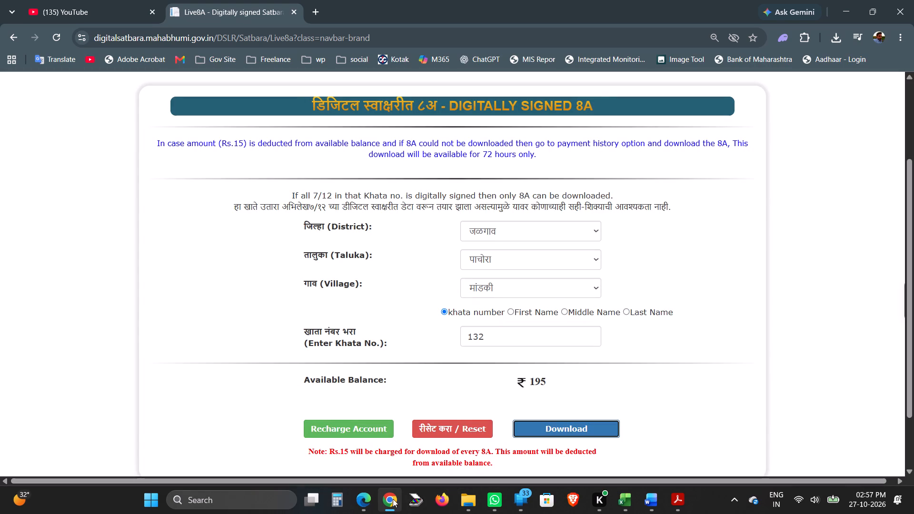
Switch to Acrobat and print all pages of the मांडकी_3#2 record on both sides of the paper.
click(683, 500)
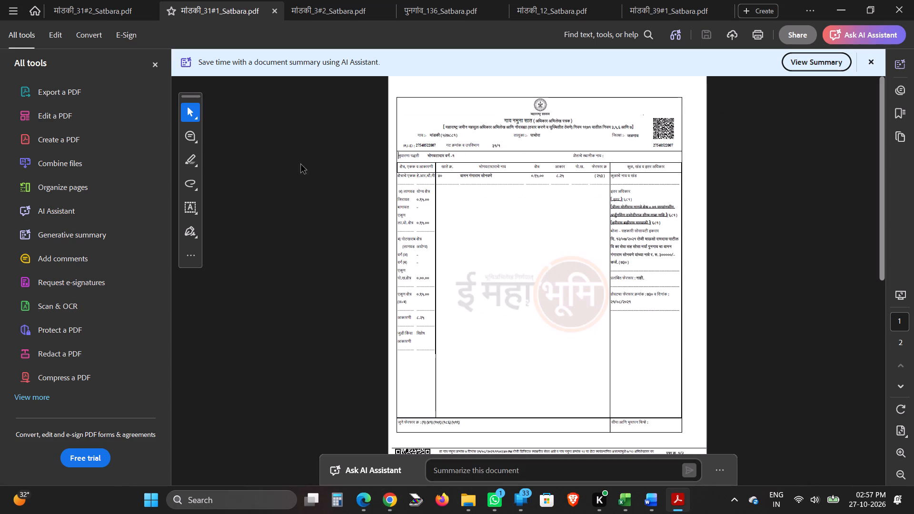
click(313, 7)
click(759, 34)
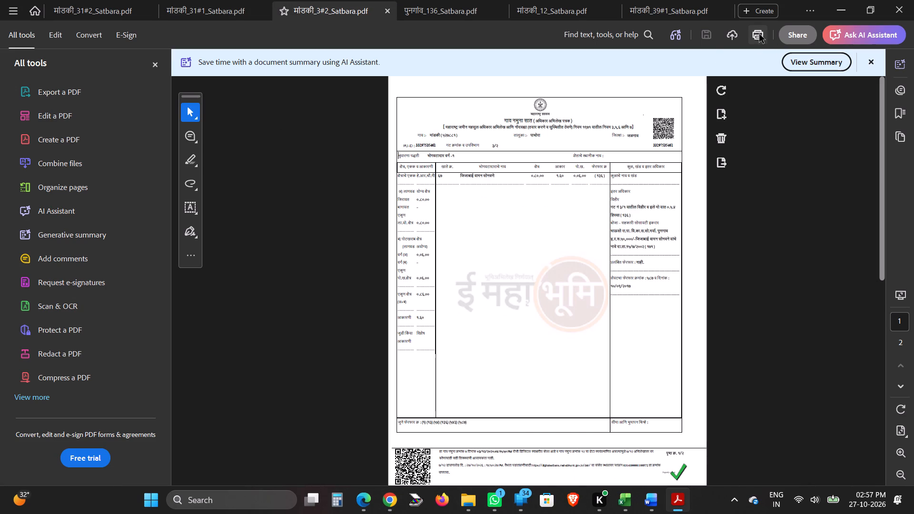
click(600, 389)
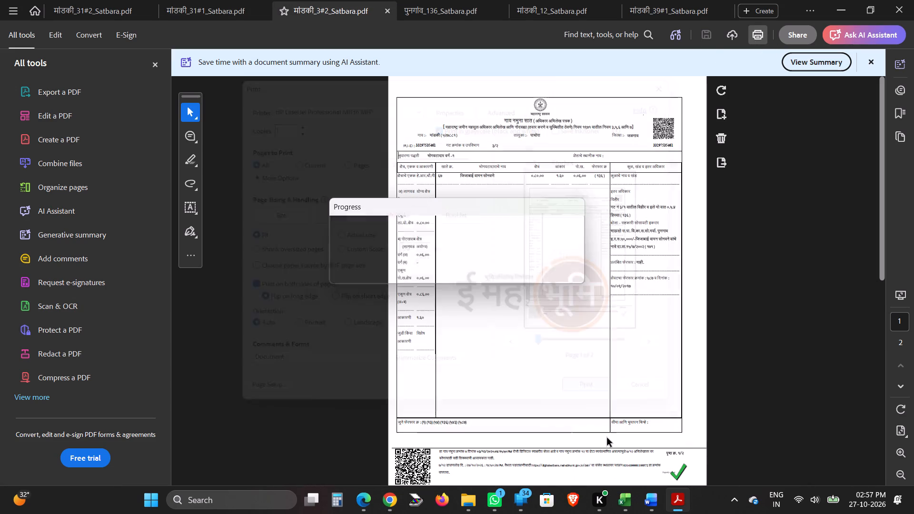
Return to the 8A form in Chrome and select district जळगाव, taluka पाचोरा and village मांडकी for another record.
click(395, 499)
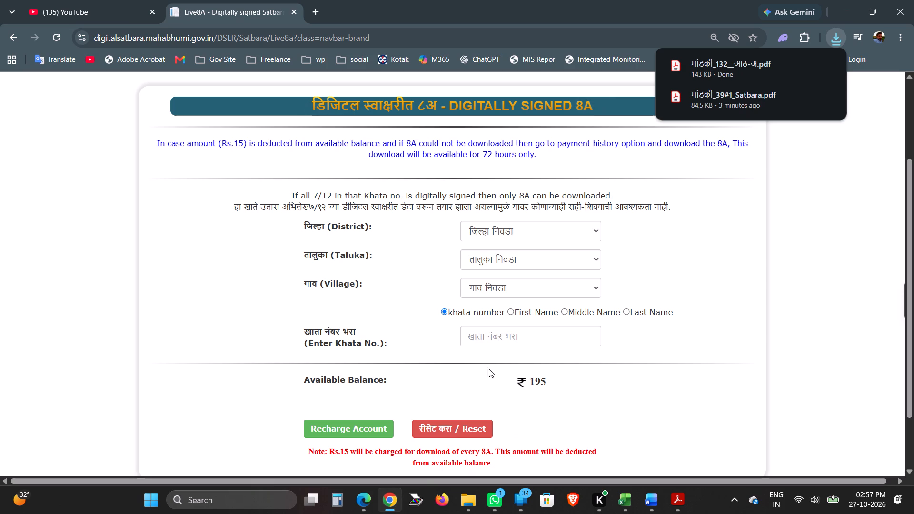
click(690, 291)
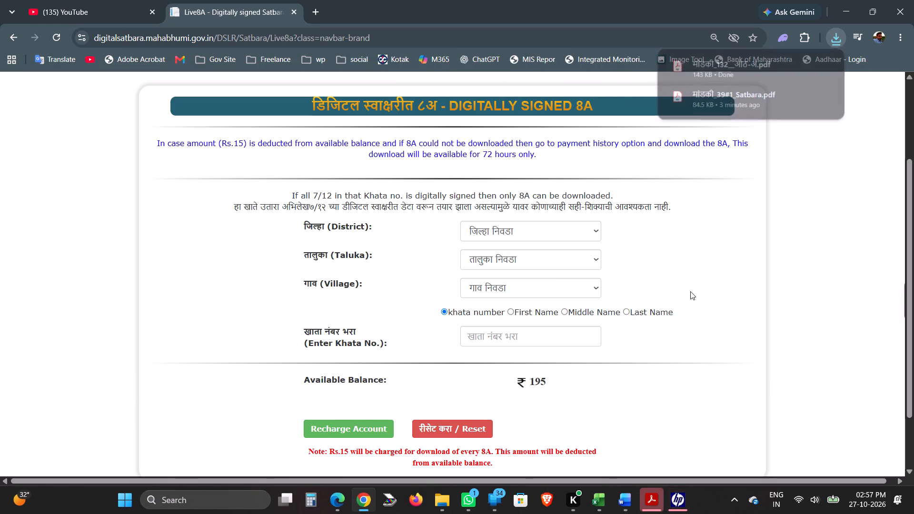
click(514, 236)
click(500, 399)
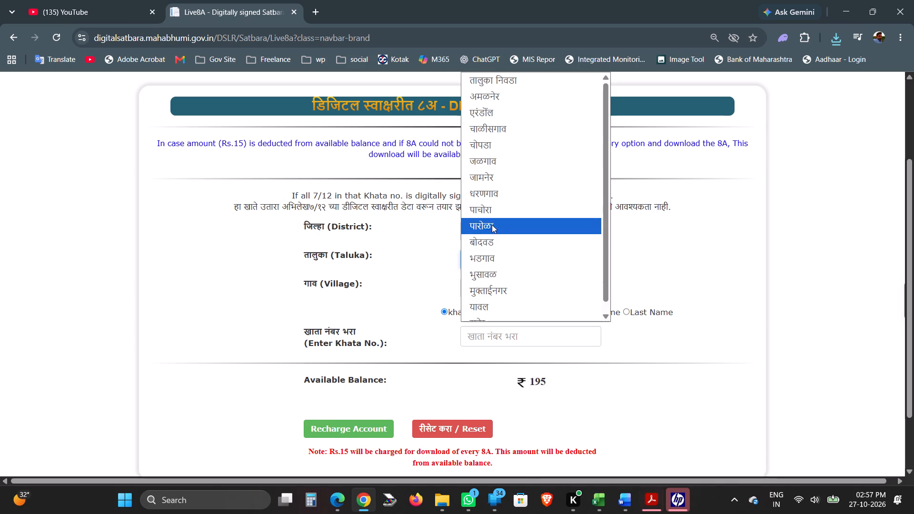
click(490, 213)
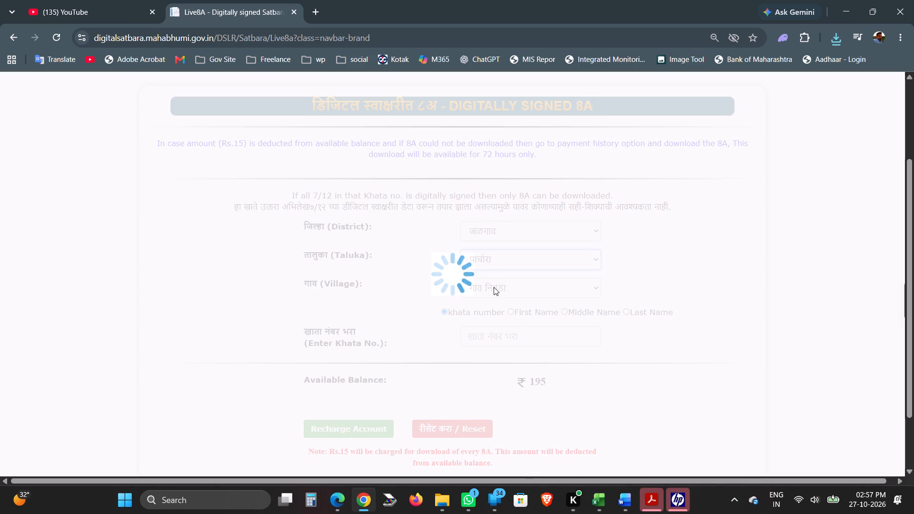
click(494, 287)
scroll(494, 286, down, 4)
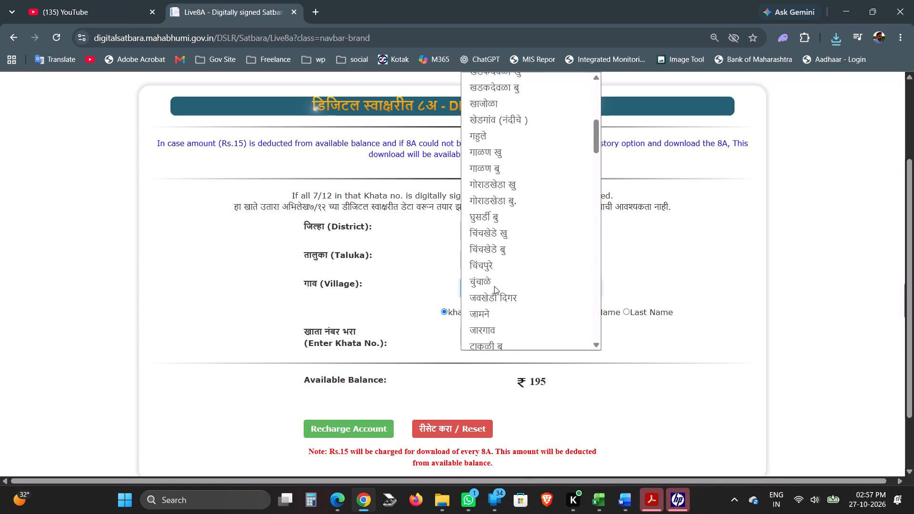
scroll(494, 286, down, 2)
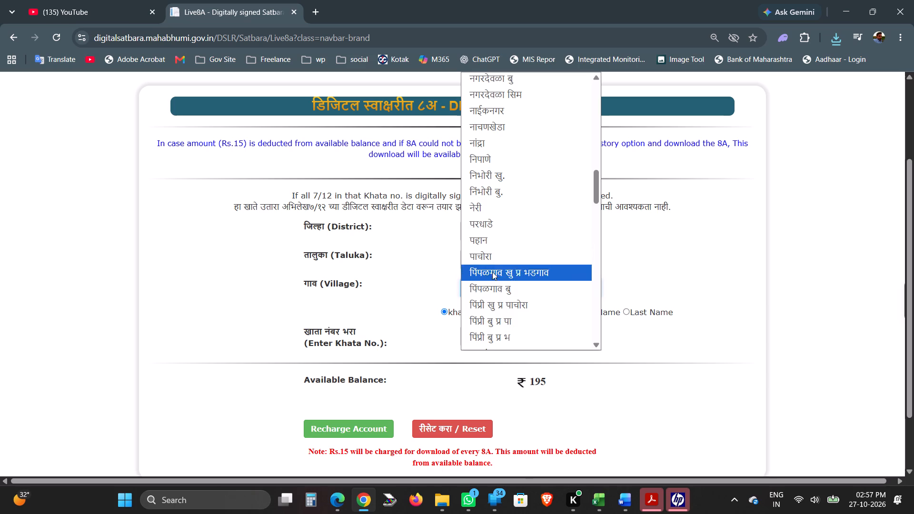
scroll(497, 298, down, 2)
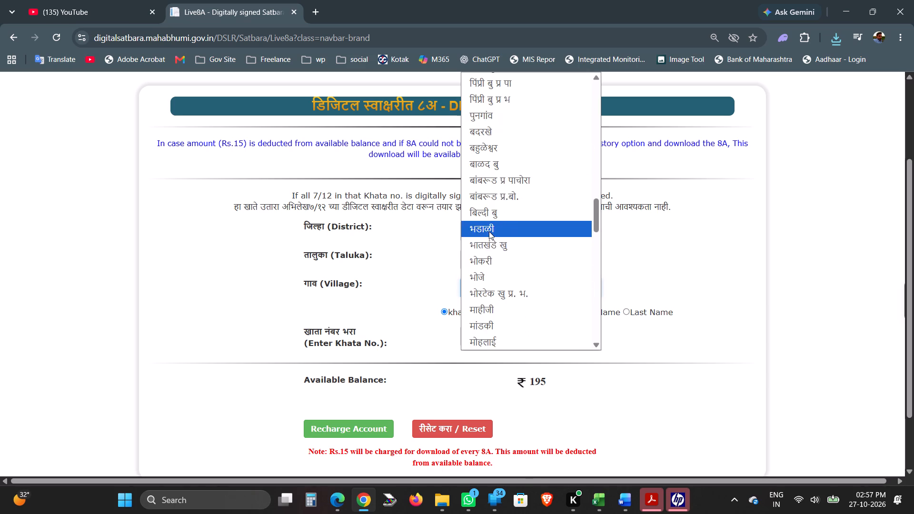
click(497, 325)
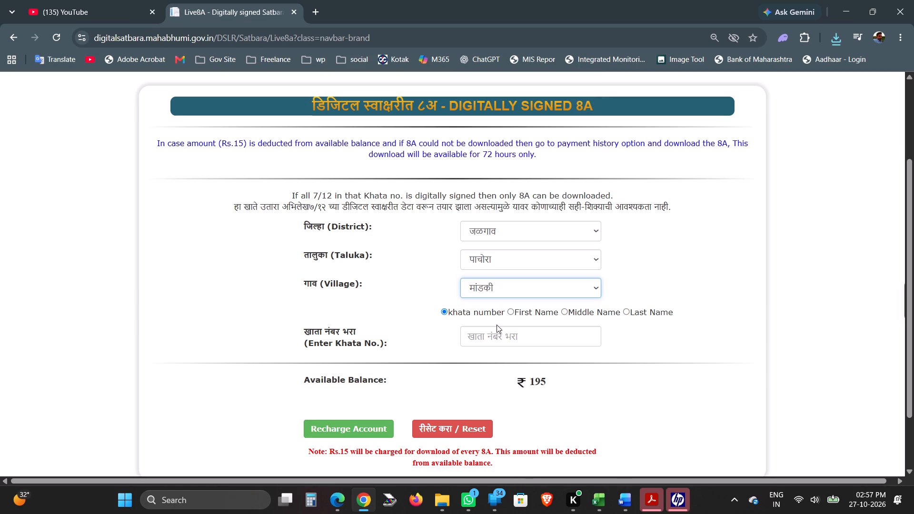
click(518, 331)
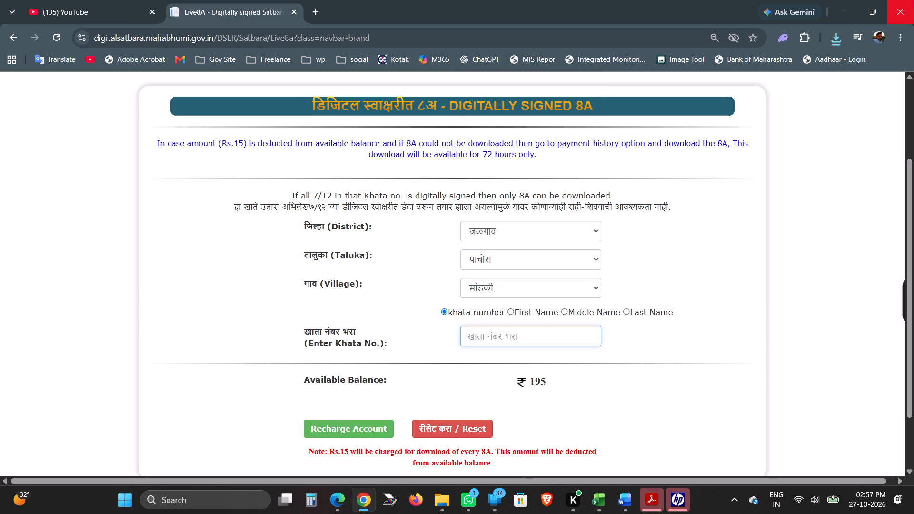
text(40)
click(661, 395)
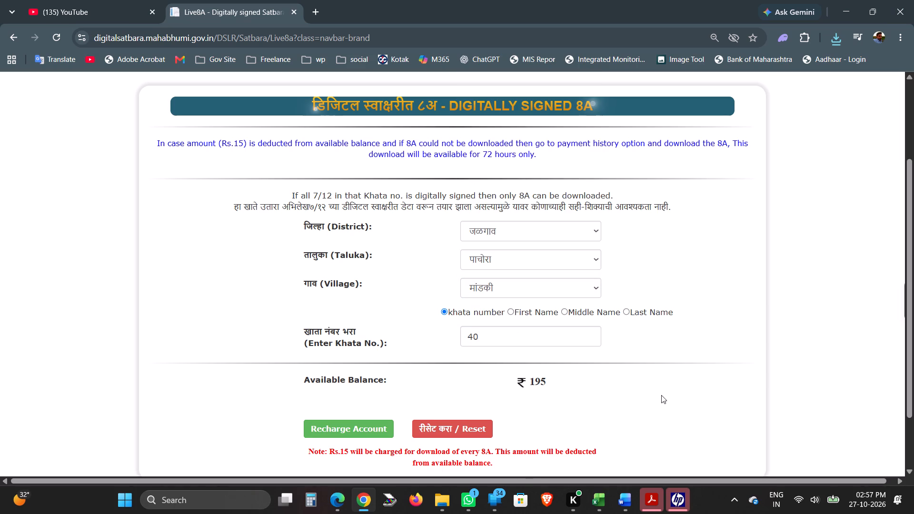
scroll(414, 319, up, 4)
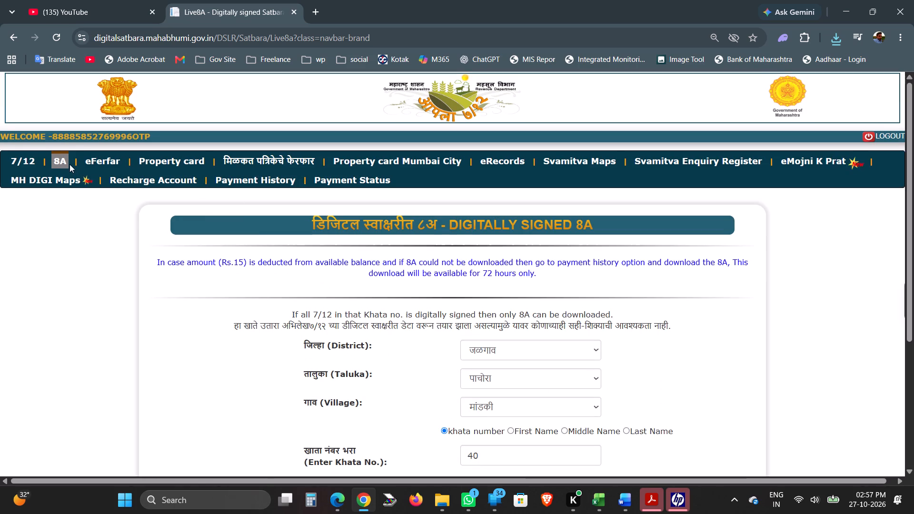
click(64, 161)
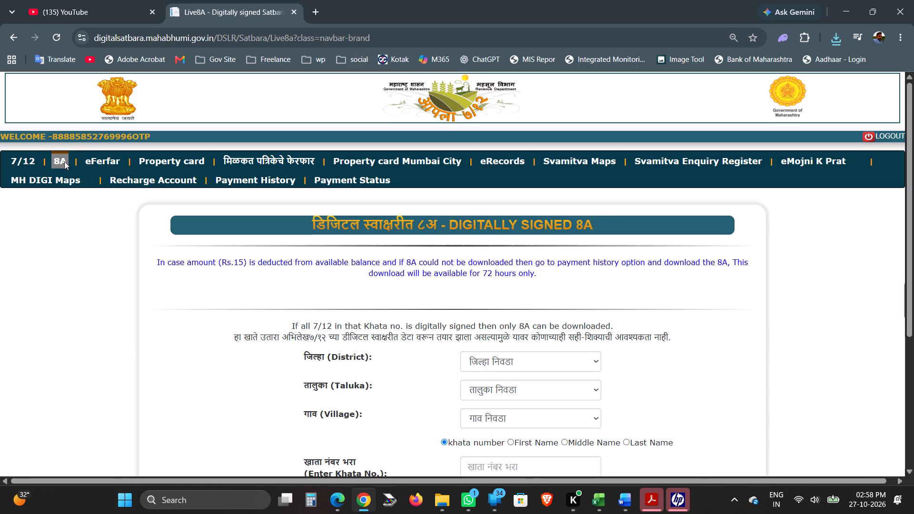
Switch to Acrobat and print all pages of the पुनगांव_136_Satbara record on both sides of the paper.
click(645, 497)
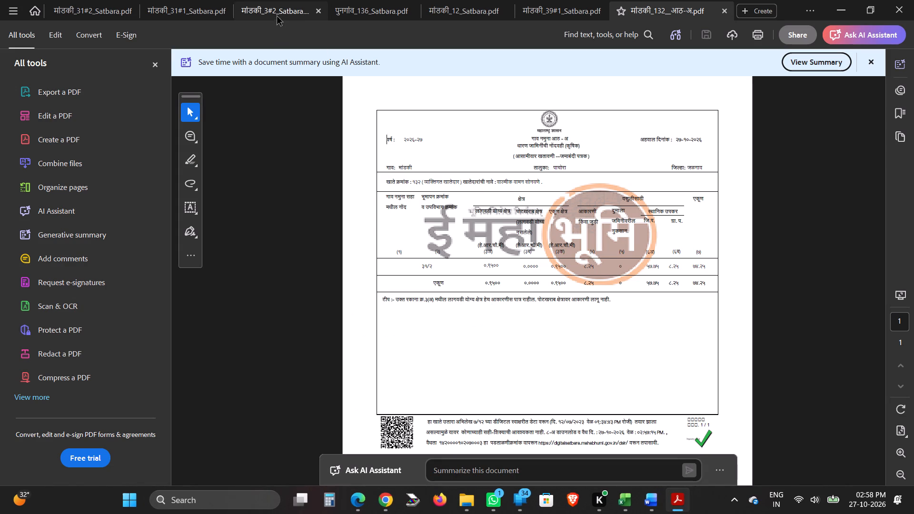
click(275, 12)
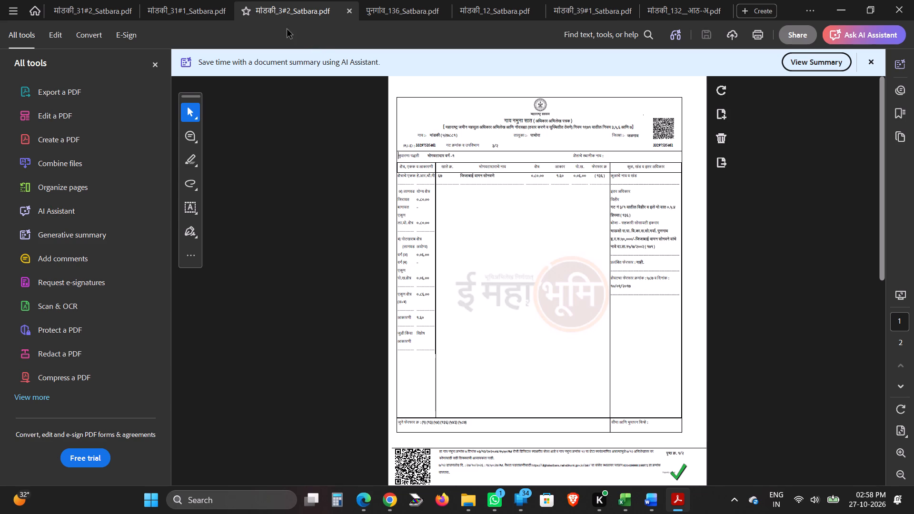
click(386, 11)
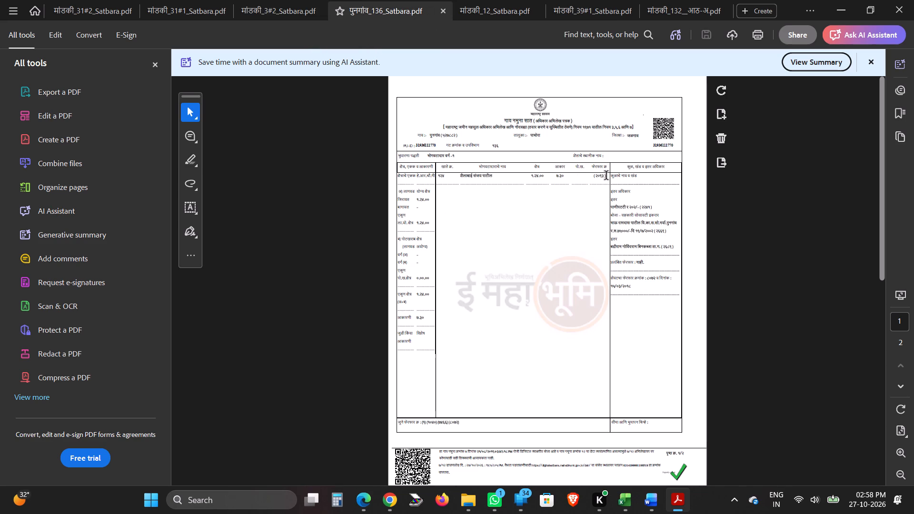
click(755, 33)
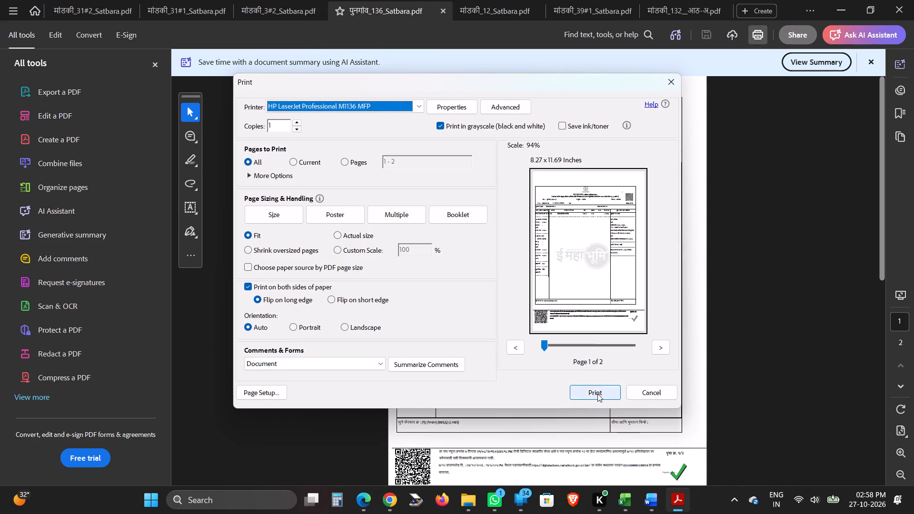
click(597, 395)
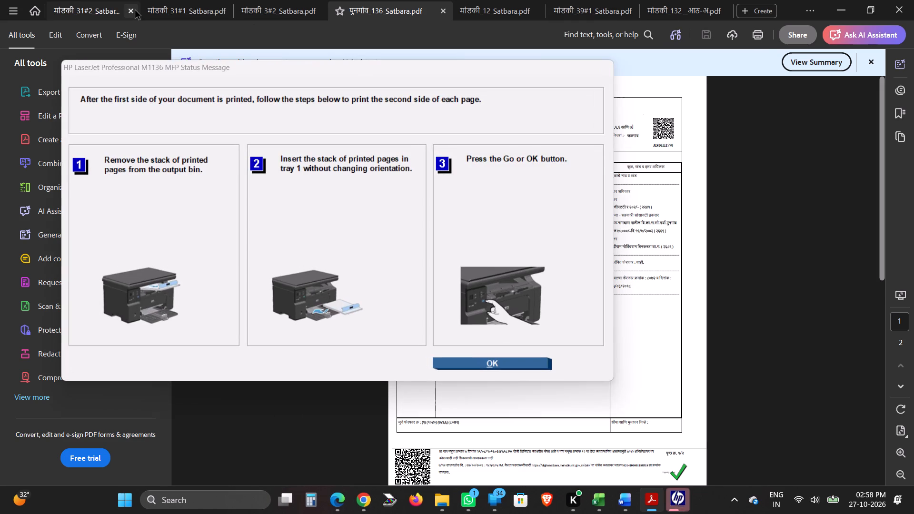
Close the मांडकी_31#2, मांडकी_31#1 and मांडकी_3#2 Satbara documents.
click(127, 13)
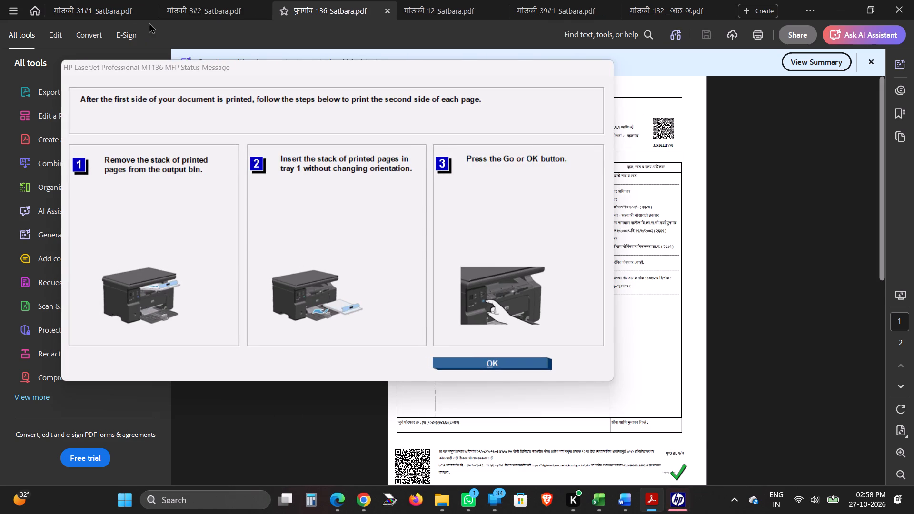
click(146, 12)
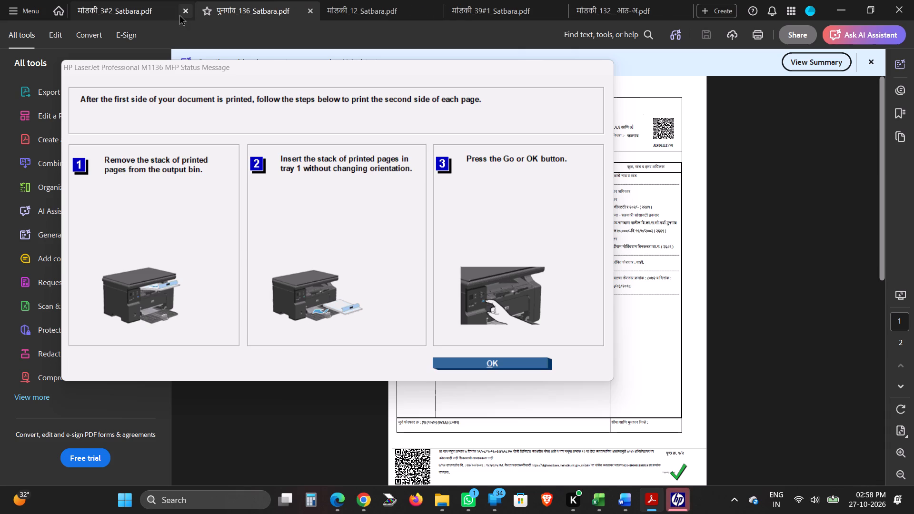
click(184, 11)
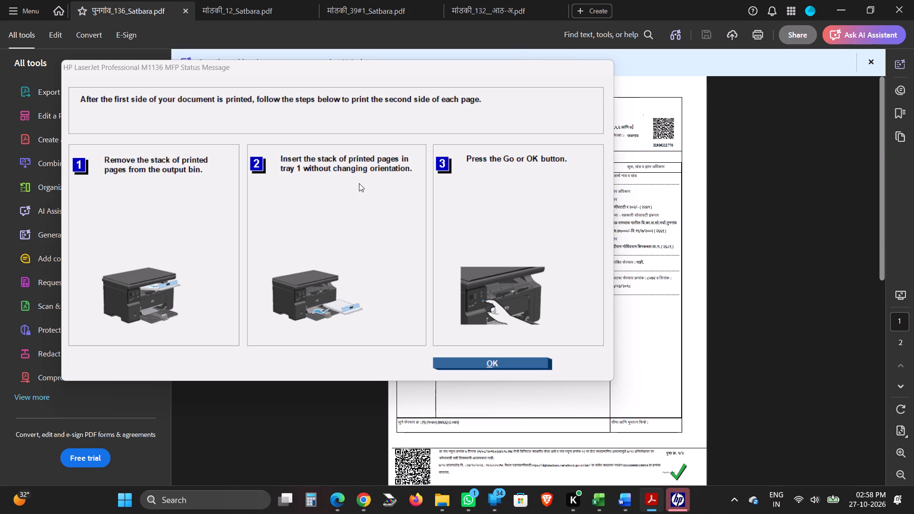
Return to the 8A form in Chrome and select district जळगाव, taluka पाचोरा and village मांडकी.
click(362, 503)
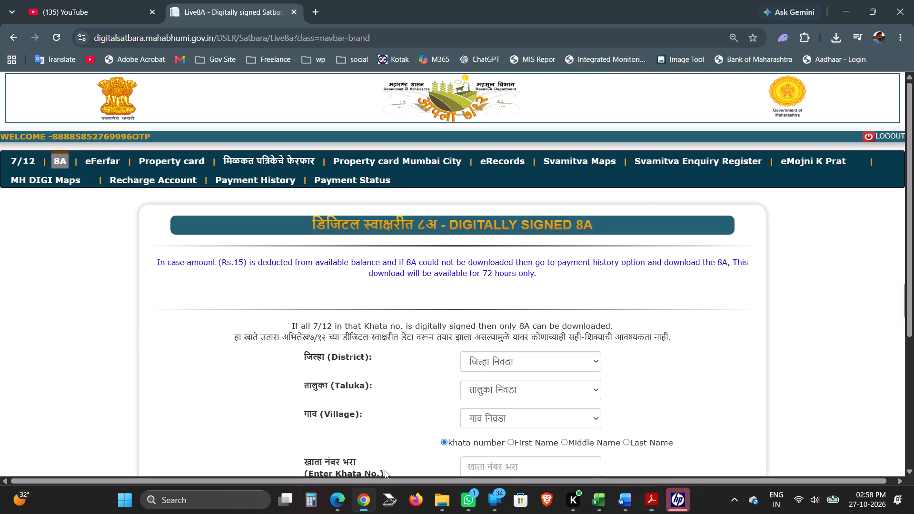
click(503, 357)
click(496, 230)
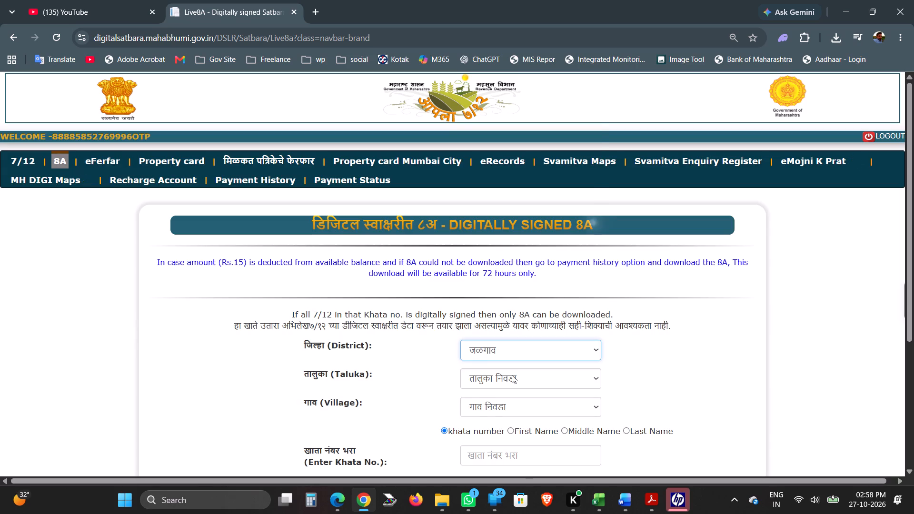
click(512, 375)
click(511, 247)
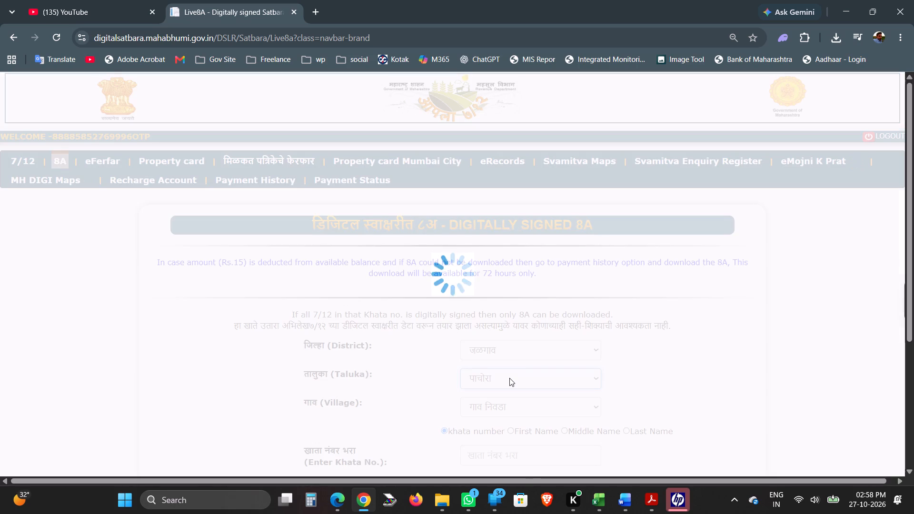
click(498, 413)
scroll(507, 316, down, 3)
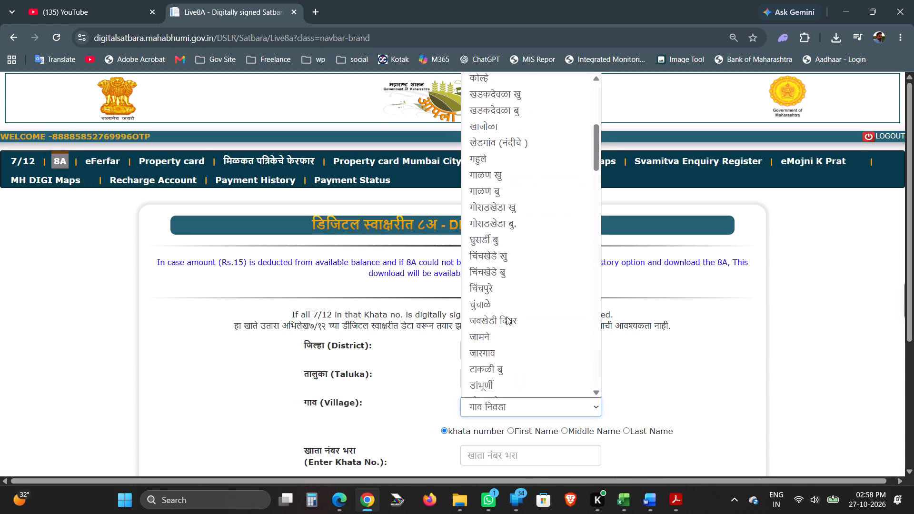
scroll(507, 316, down, 6)
click(499, 209)
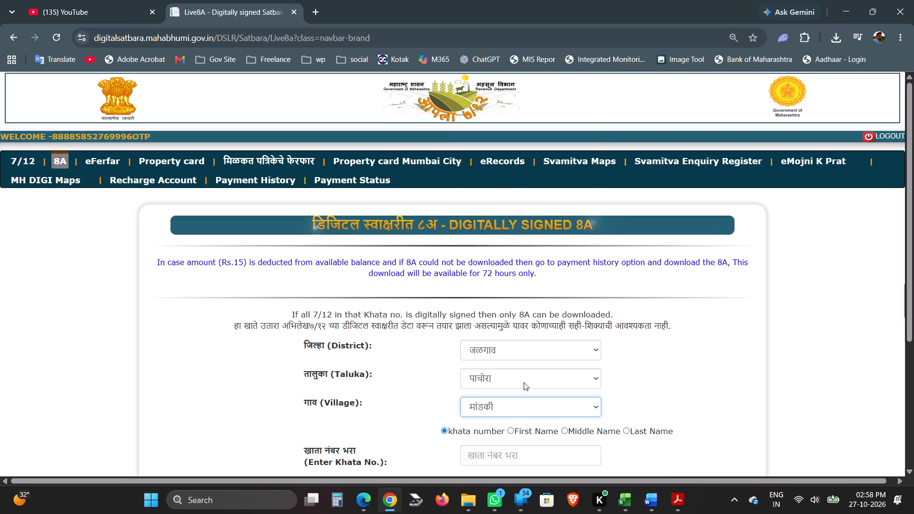
click(508, 461)
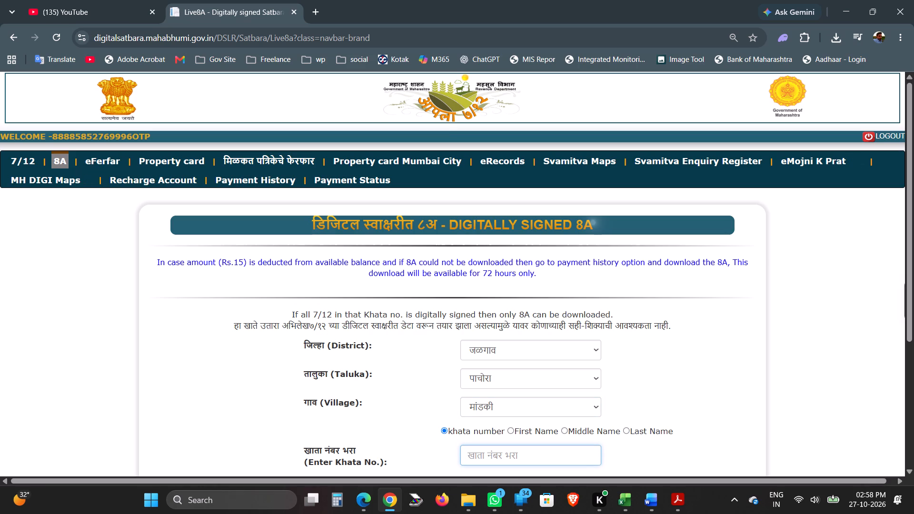
text(40)
click(706, 366)
scroll(706, 366, down, 3)
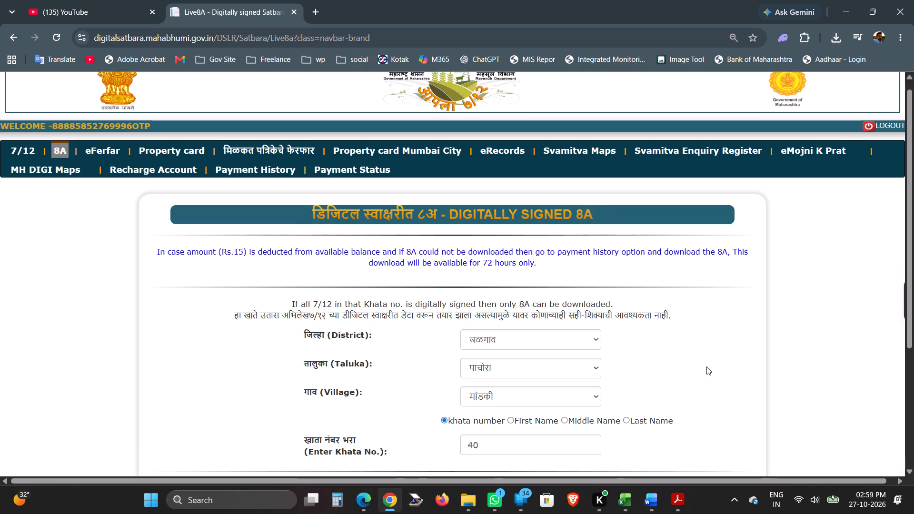
scroll(706, 366, down, 2)
click(588, 359)
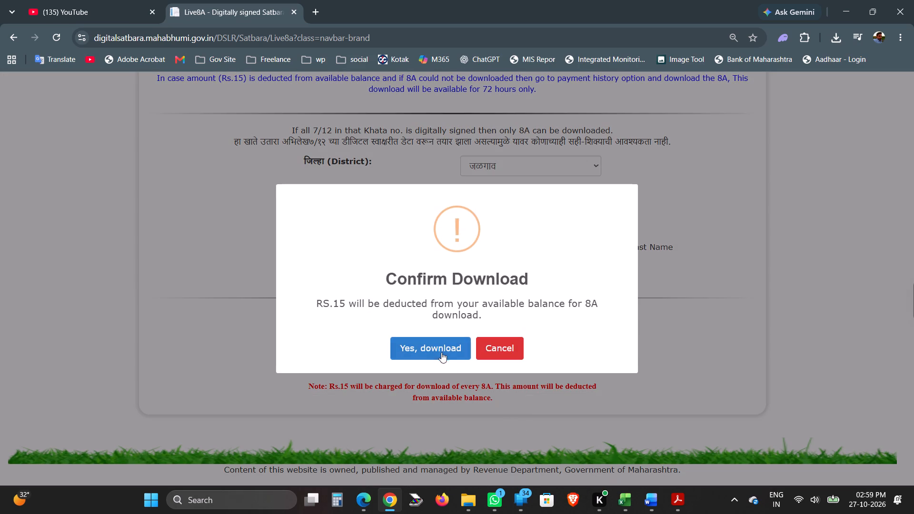
click(441, 351)
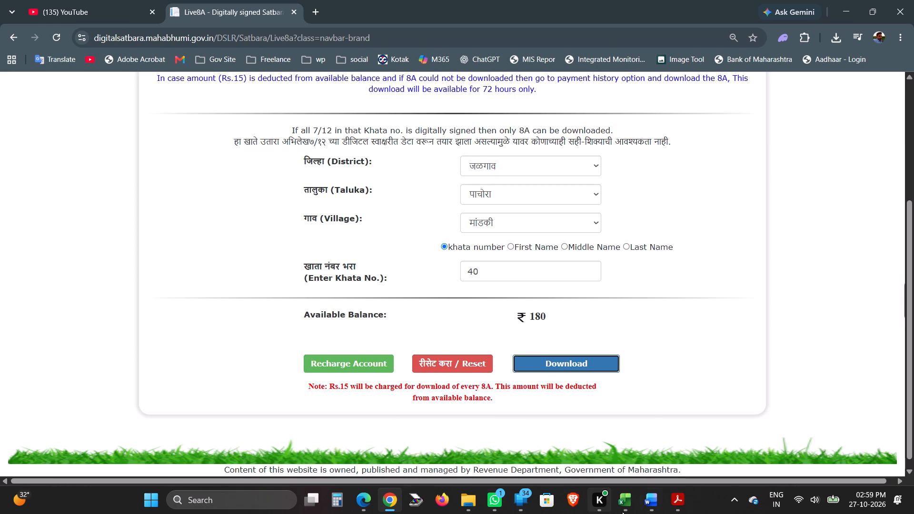
click(686, 503)
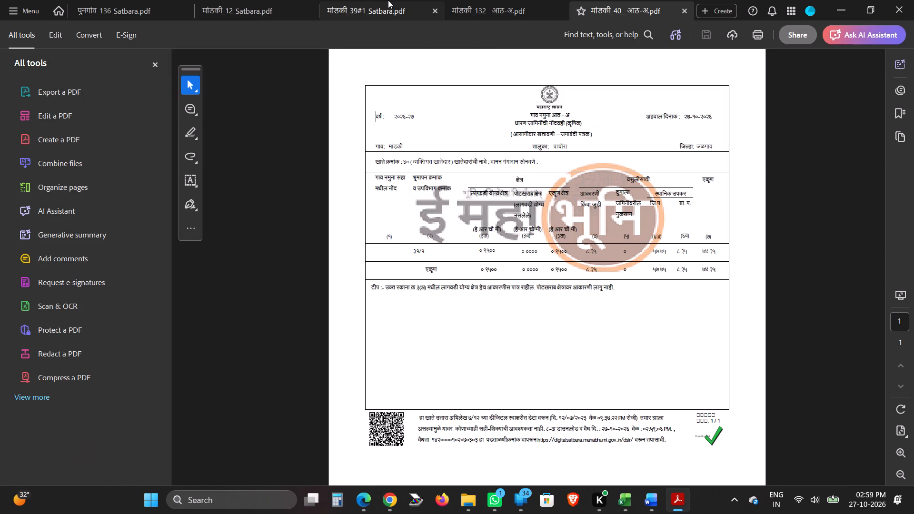
click(388, 0)
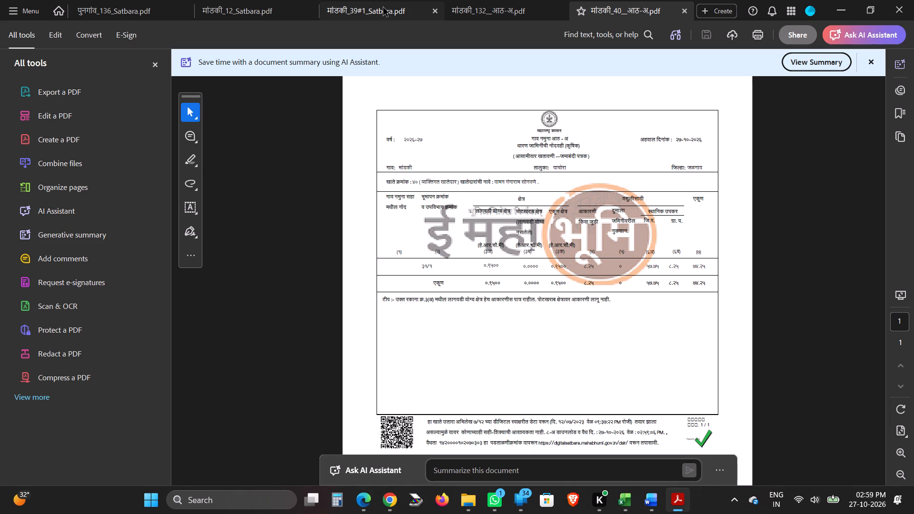
click(383, 8)
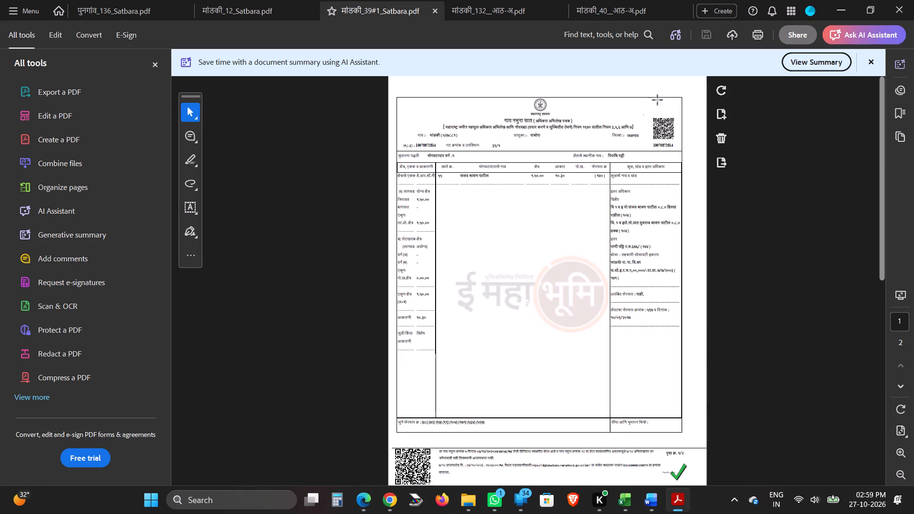
click(755, 34)
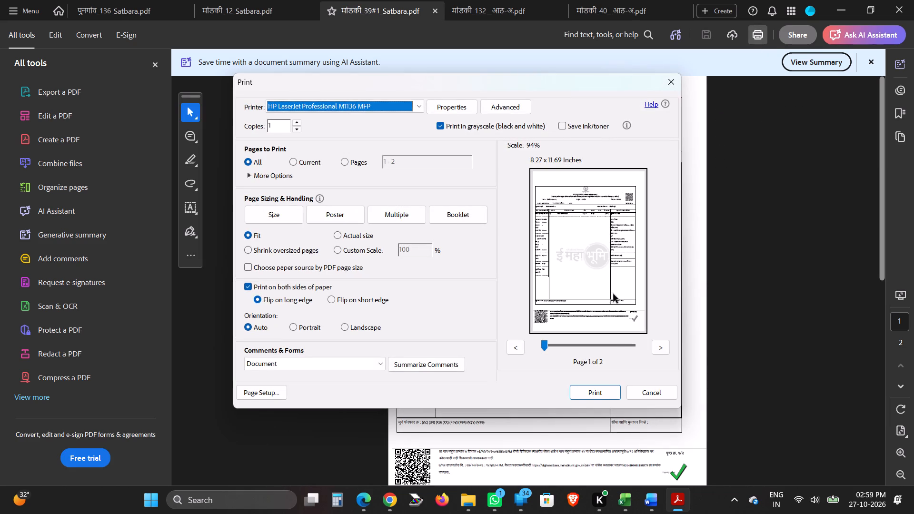
click(596, 394)
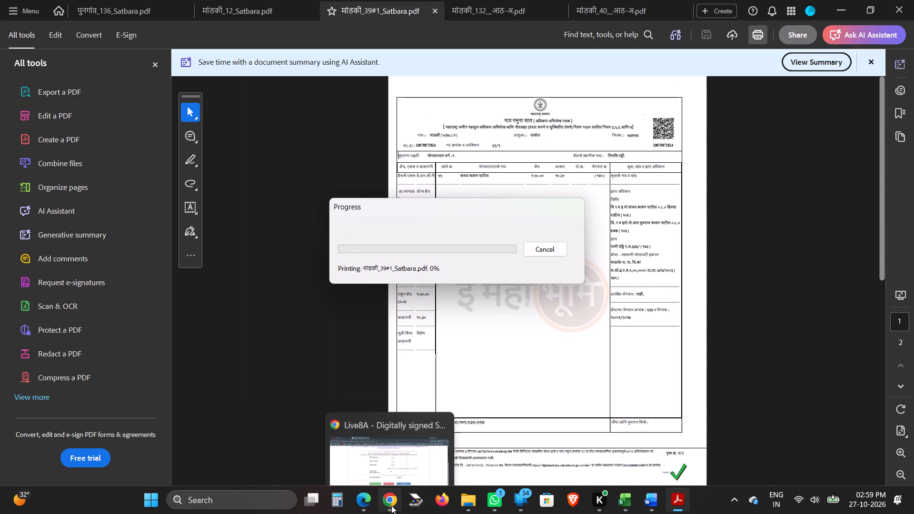
Return to the land records site in Chrome and reopen the digitally signed 8A form for another record.
click(391, 505)
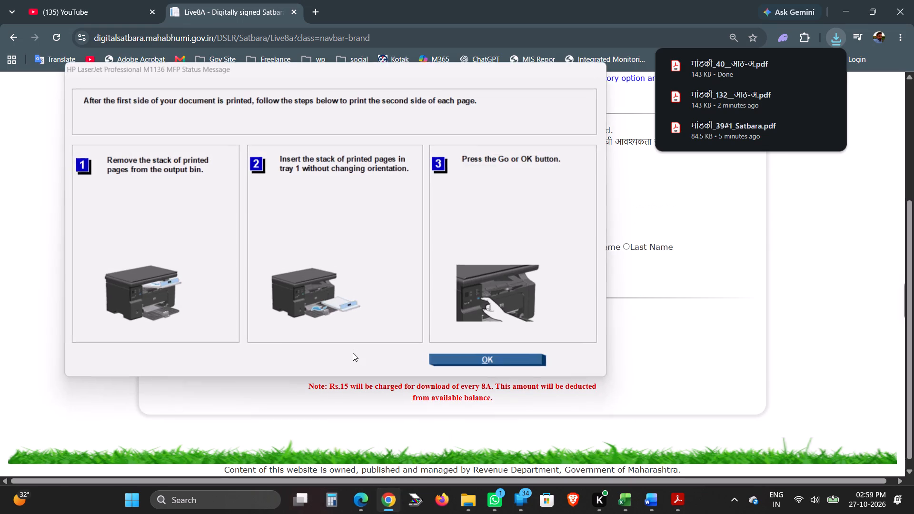
scroll(353, 353, up, 5)
click(762, 366)
scroll(418, 306, up, 6)
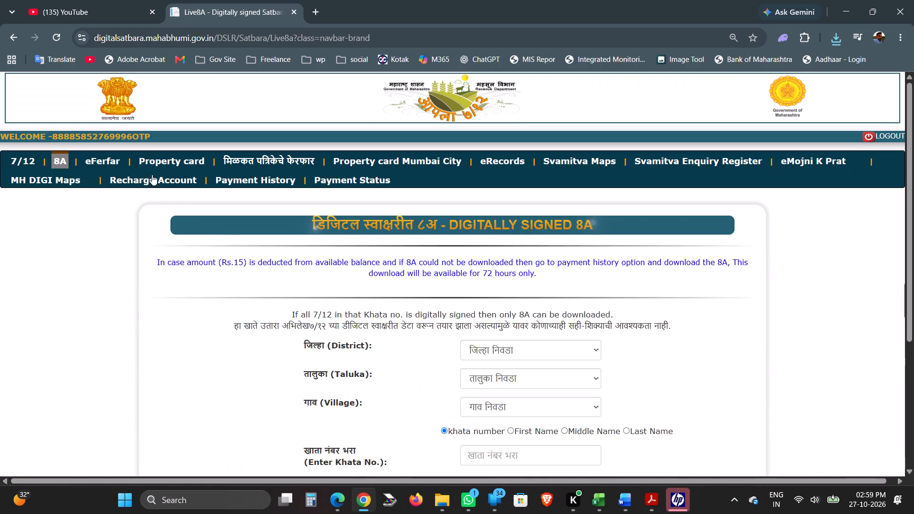
click(63, 164)
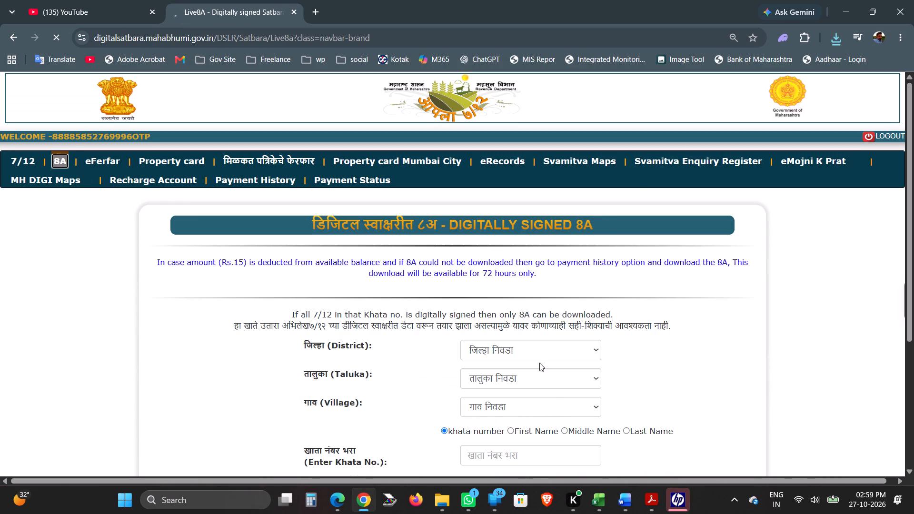
click(539, 363)
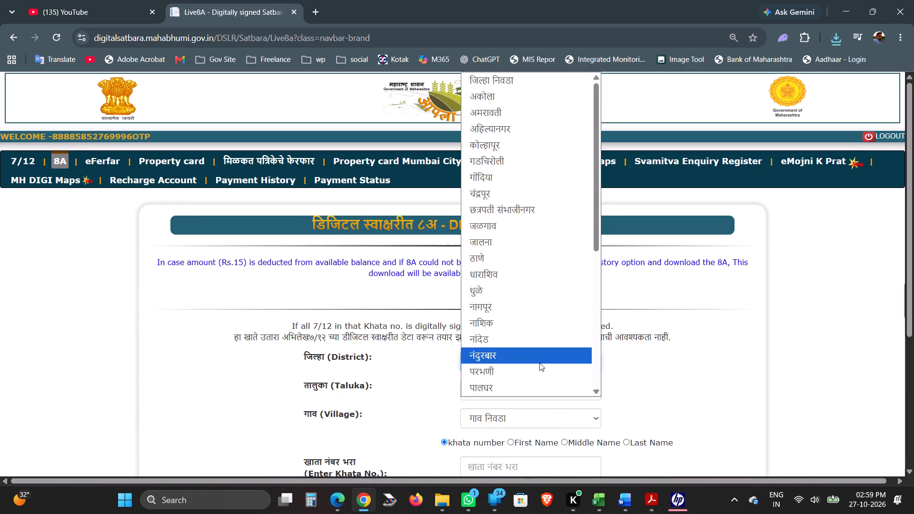
double_click(539, 363)
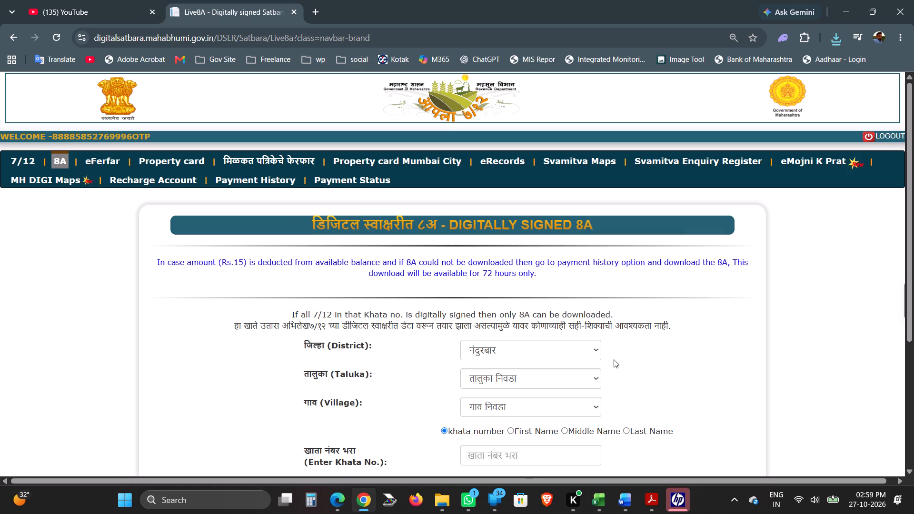
Switch to Acrobat and look through all pages of the मांडकी_12_Satbara record.
click(652, 499)
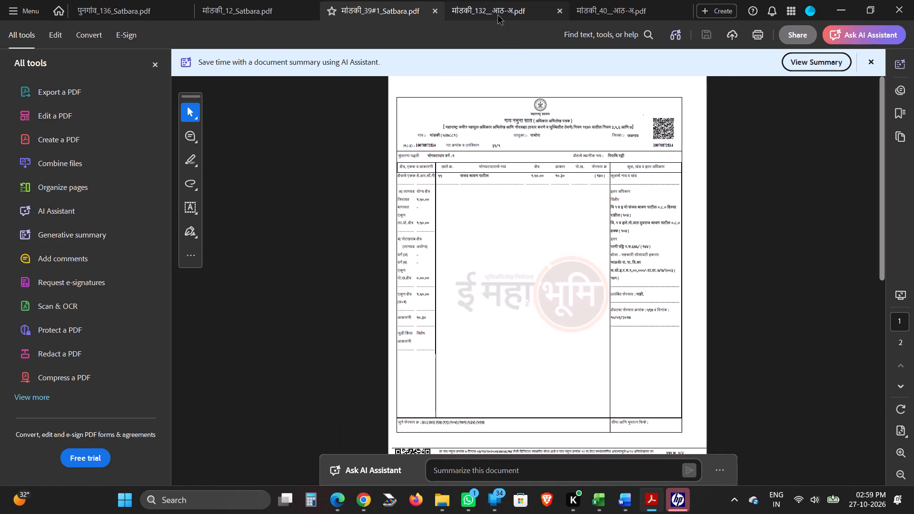
click(273, 10)
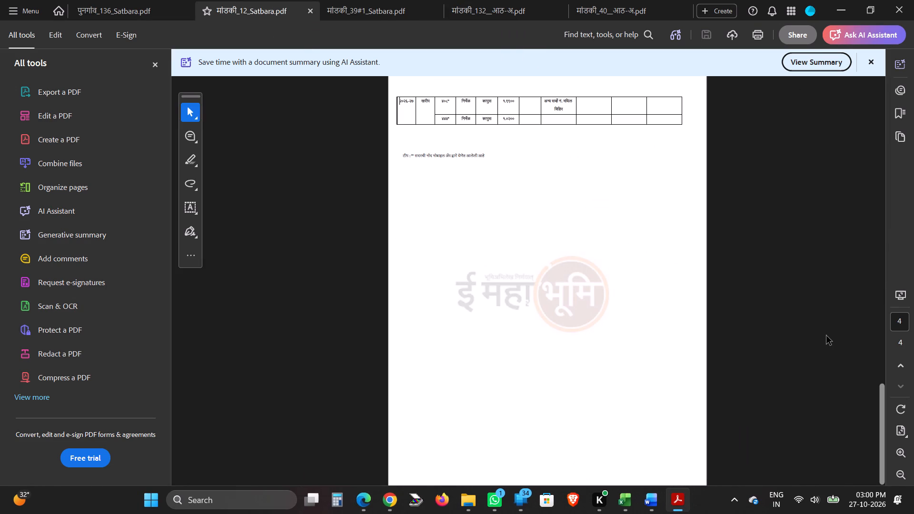
click(154, 67)
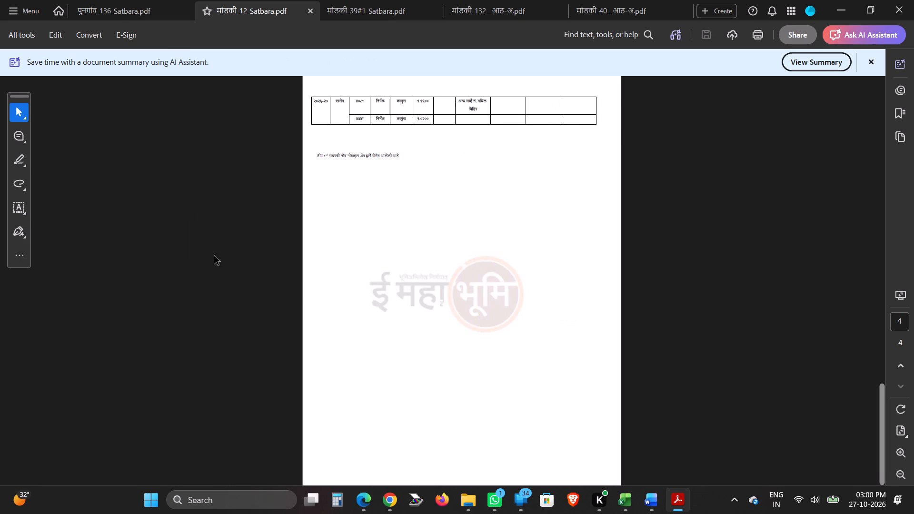
scroll(445, 305, down, 3)
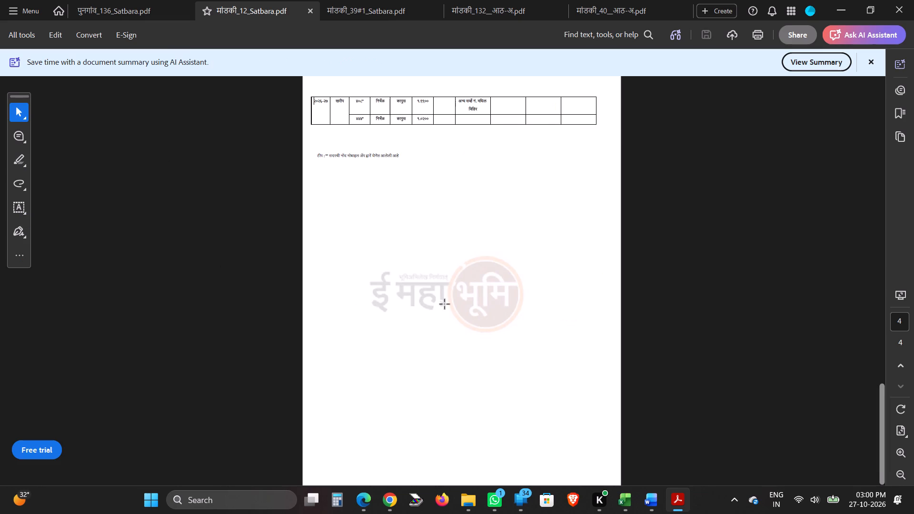
scroll(445, 305, up, 7)
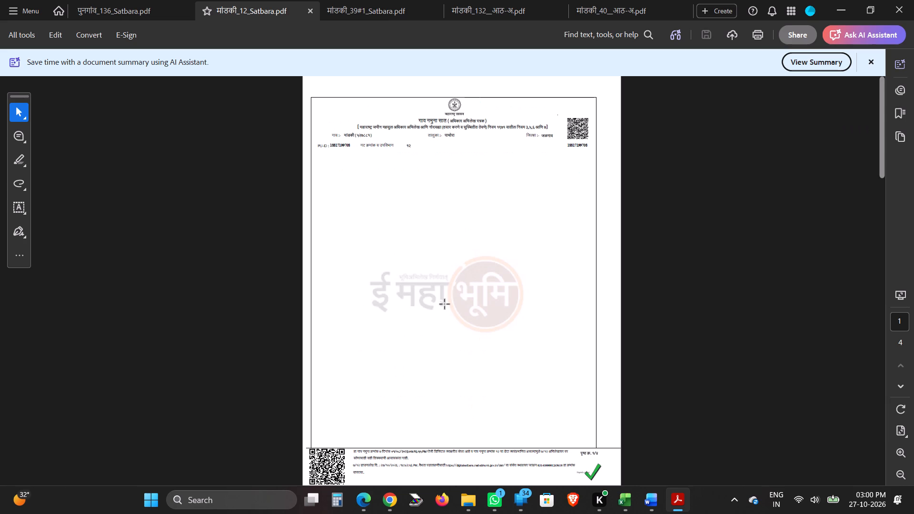
scroll(445, 305, down, 1)
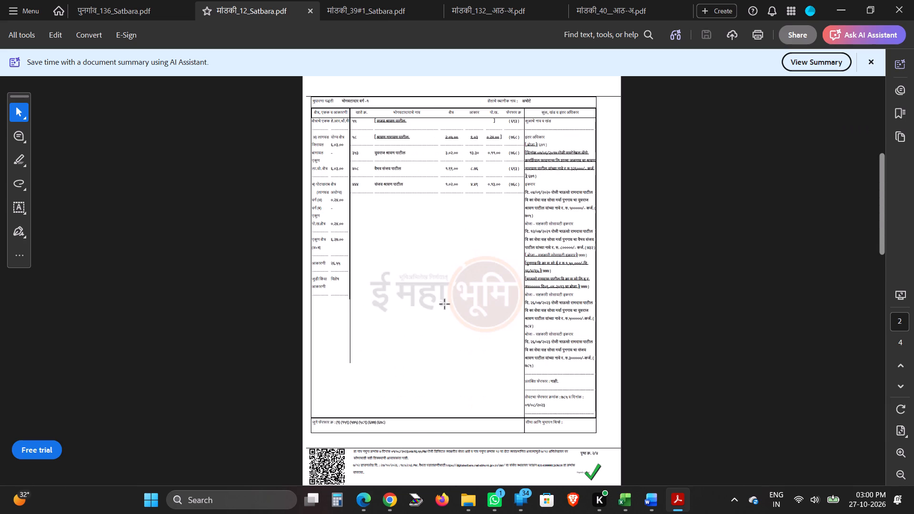
scroll(445, 305, down, 2)
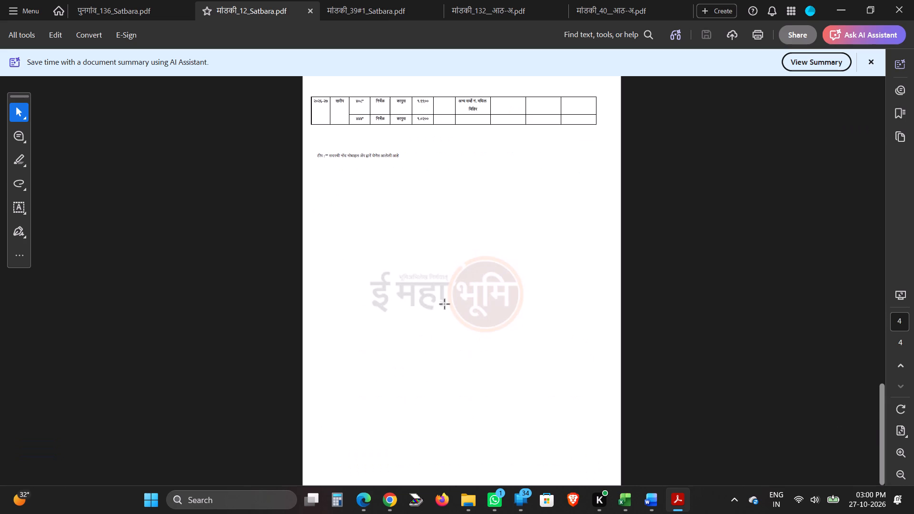
scroll(445, 305, up, 1)
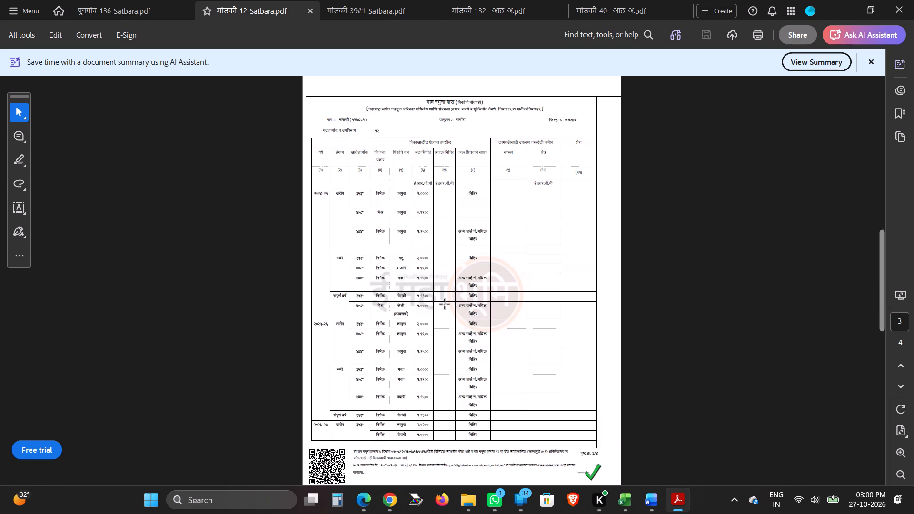
click(872, 59)
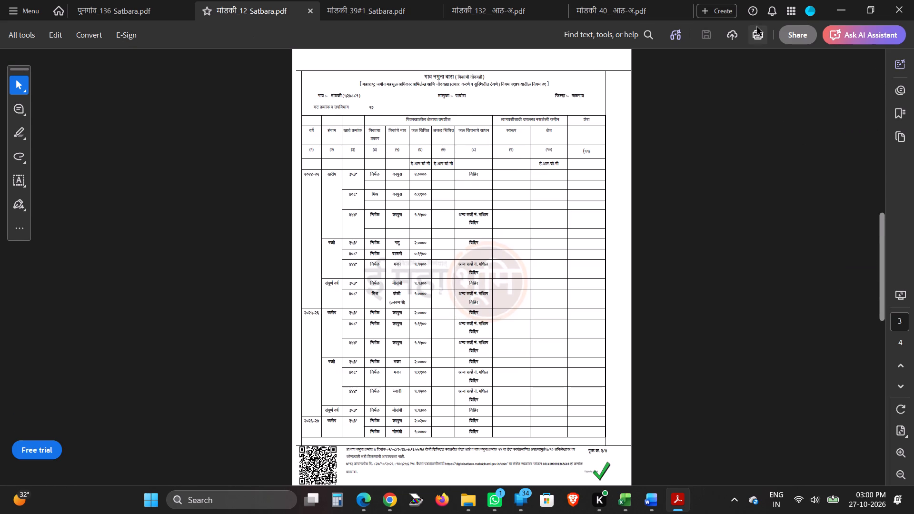
Print pages 1 and 3 of the मांडकी_12_Satbara record with printing on both sides turned off.
click(757, 27)
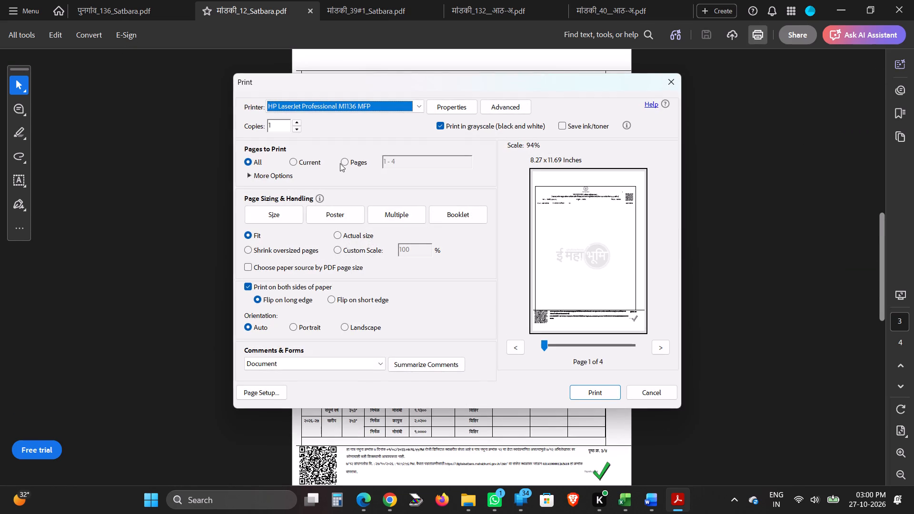
click(340, 163)
click(343, 165)
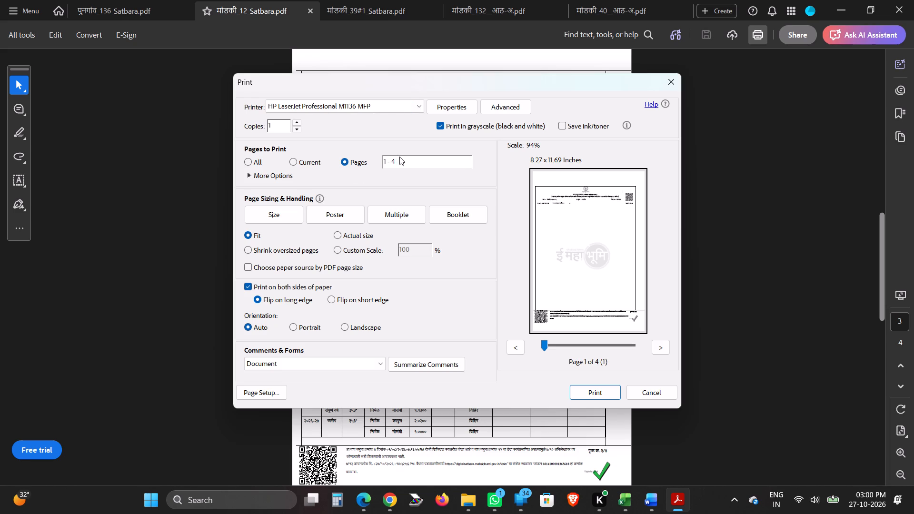
click(400, 158)
key(BackSpace)
key(BackSpace)
key(BackSpace)
key(period)
key(BackSpace)
key(comma)
key(3)
click(246, 284)
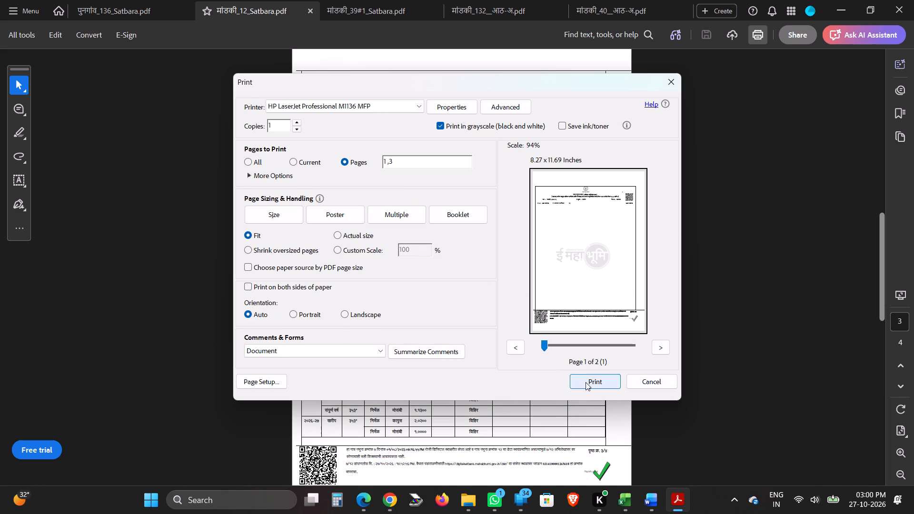
click(586, 382)
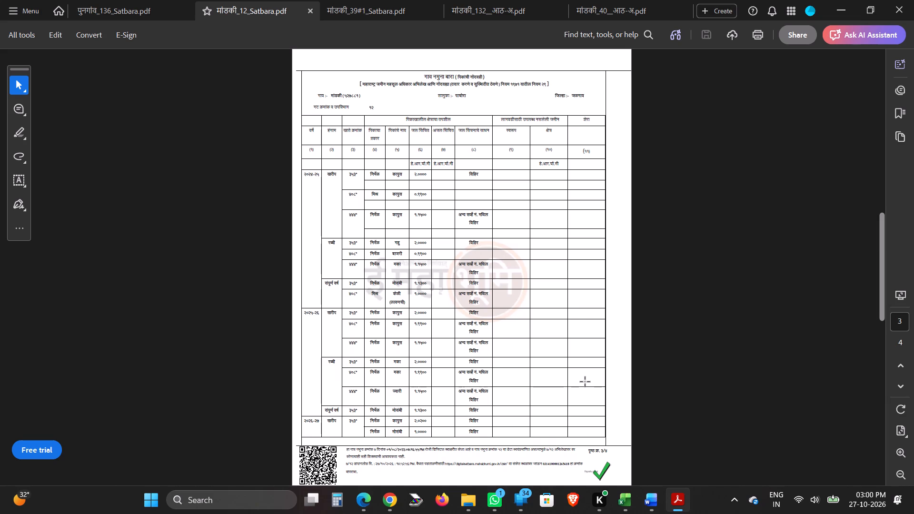
Return to the 8A form in Chrome and select district जळगाव, taluka पाचोरा and village मांडकी.
click(393, 502)
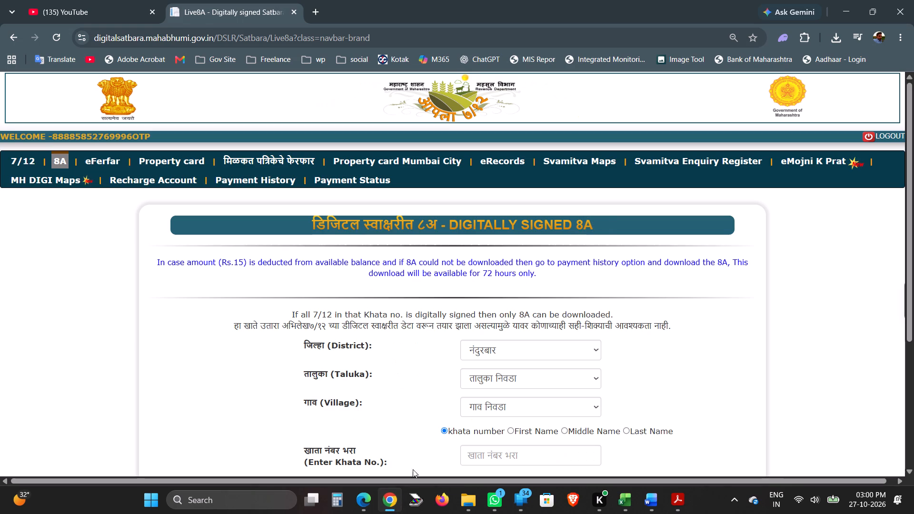
click(497, 356)
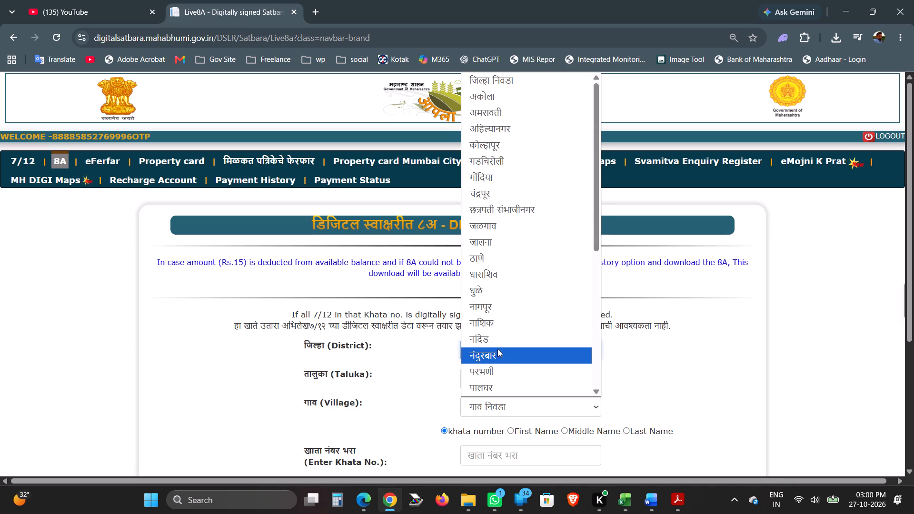
click(513, 230)
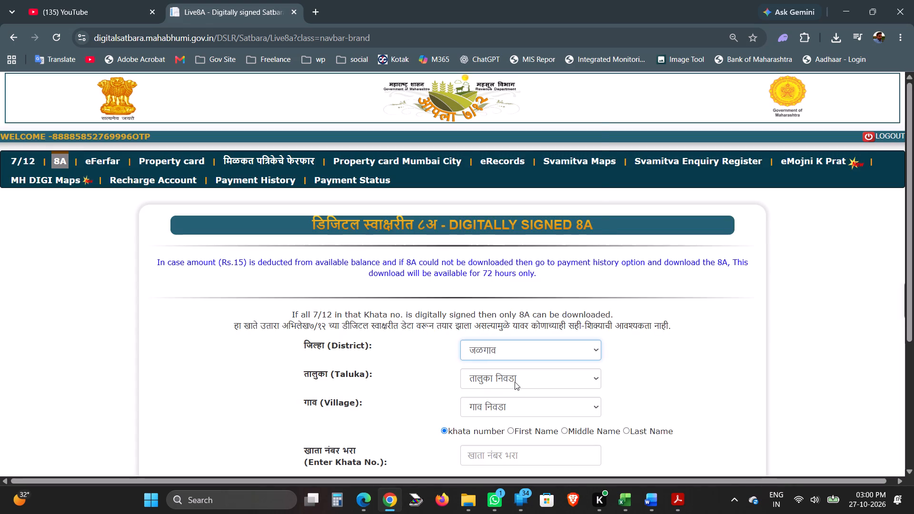
click(515, 382)
click(536, 246)
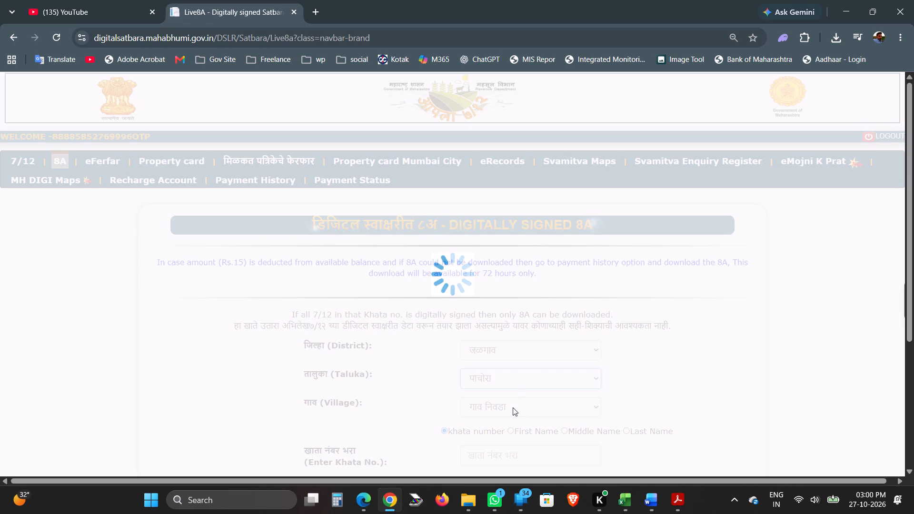
click(513, 407)
scroll(530, 275, down, 5)
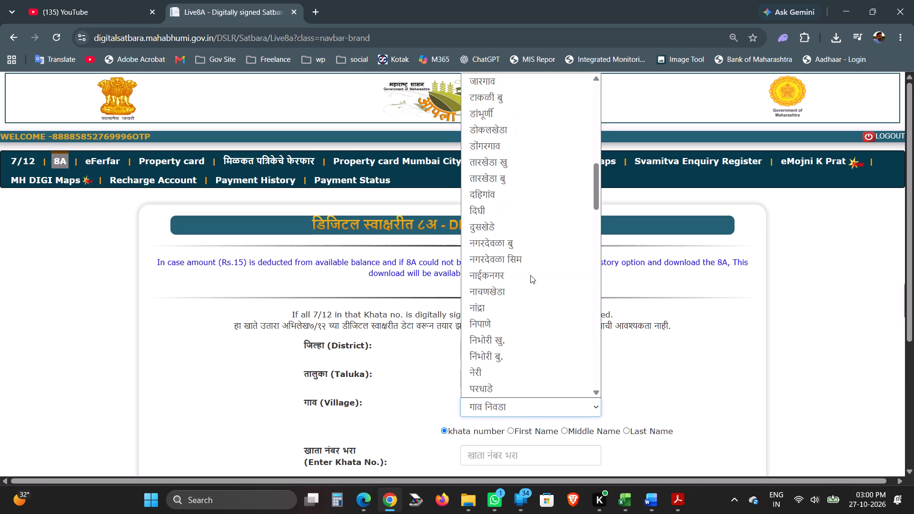
scroll(530, 275, down, 5)
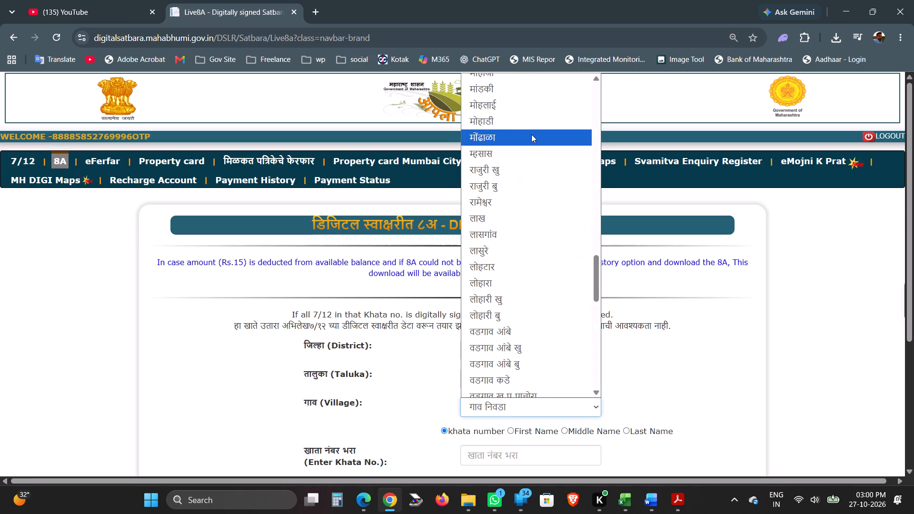
click(529, 88)
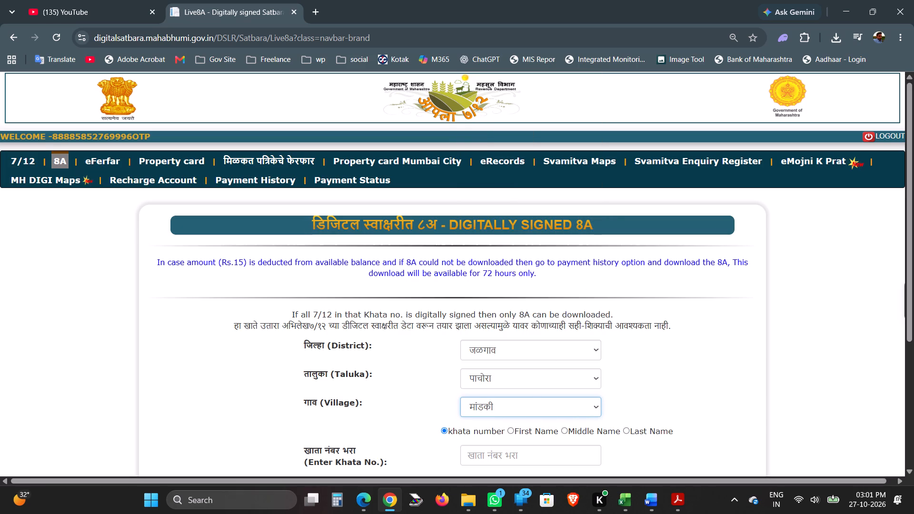
click(519, 458)
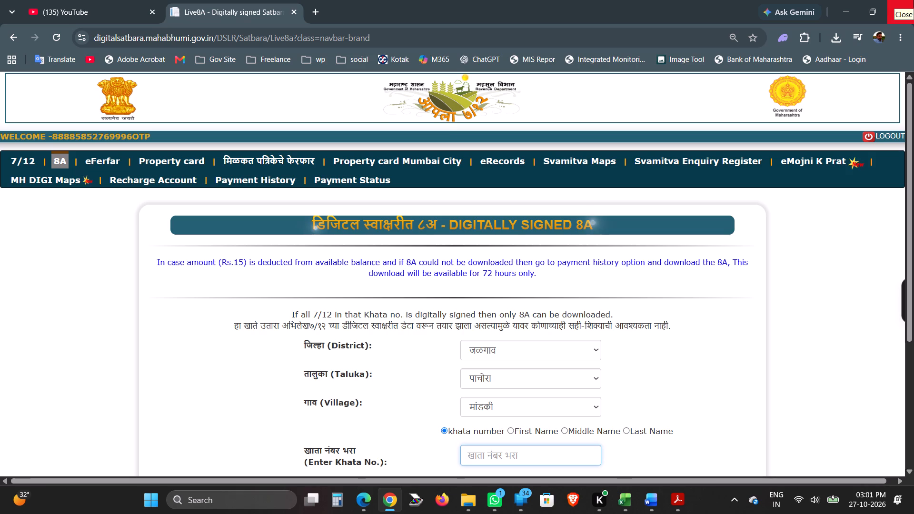
text(67)
click(684, 361)
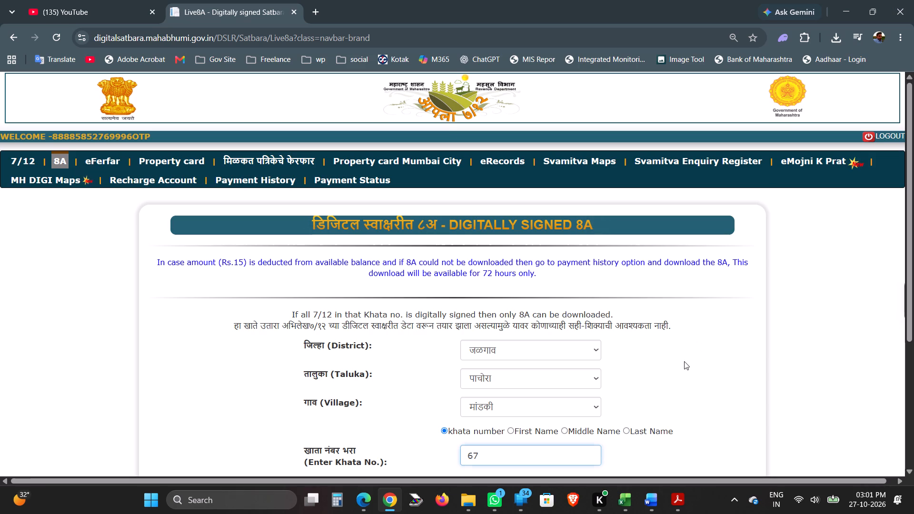
scroll(684, 361, down, 3)
click(595, 369)
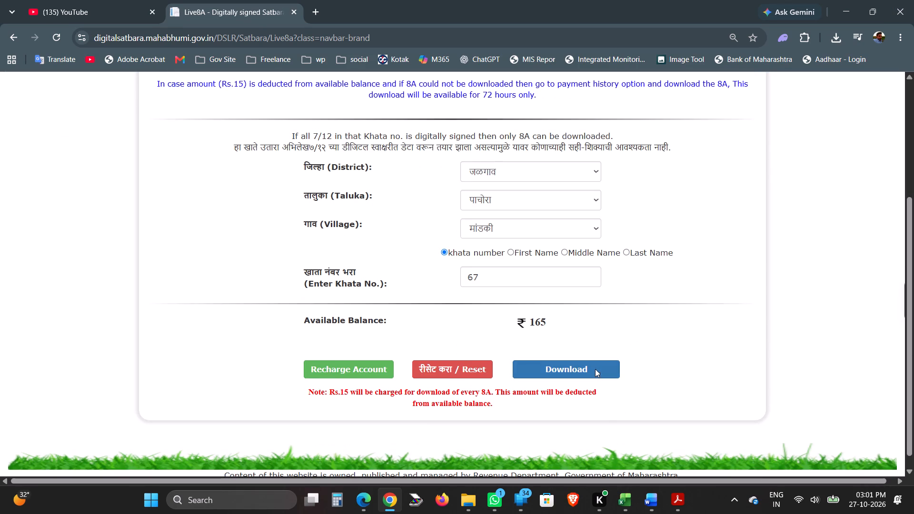
click(443, 341)
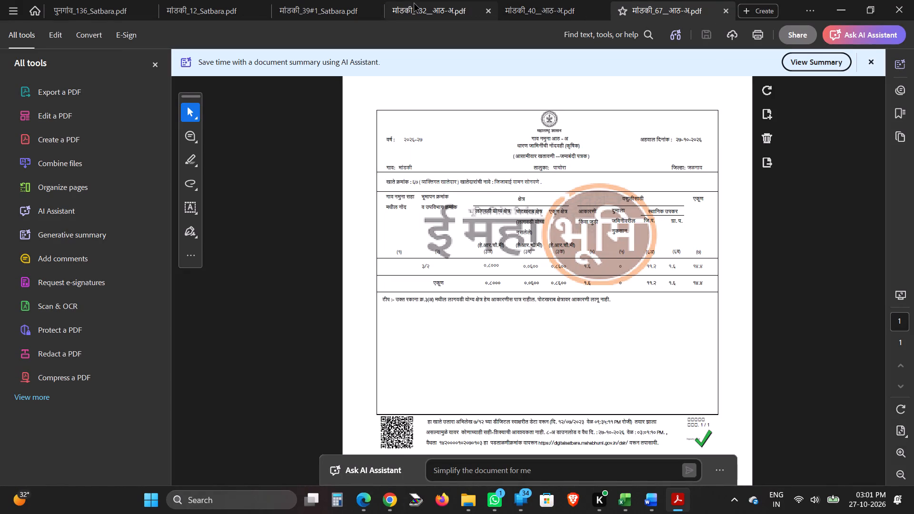
Print pages 2 and 4 of the मांडकी_12_Satbara record in Acrobat.
click(250, 10)
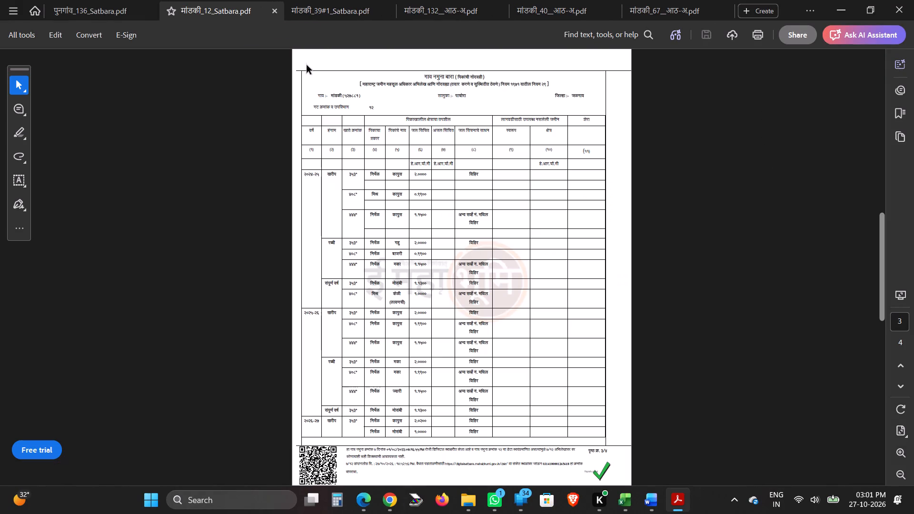
click(753, 42)
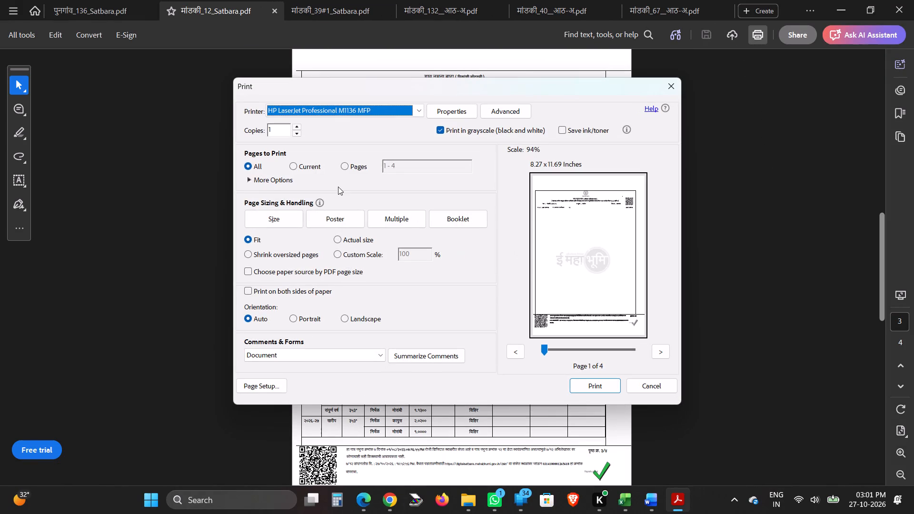
click(343, 168)
click(391, 168)
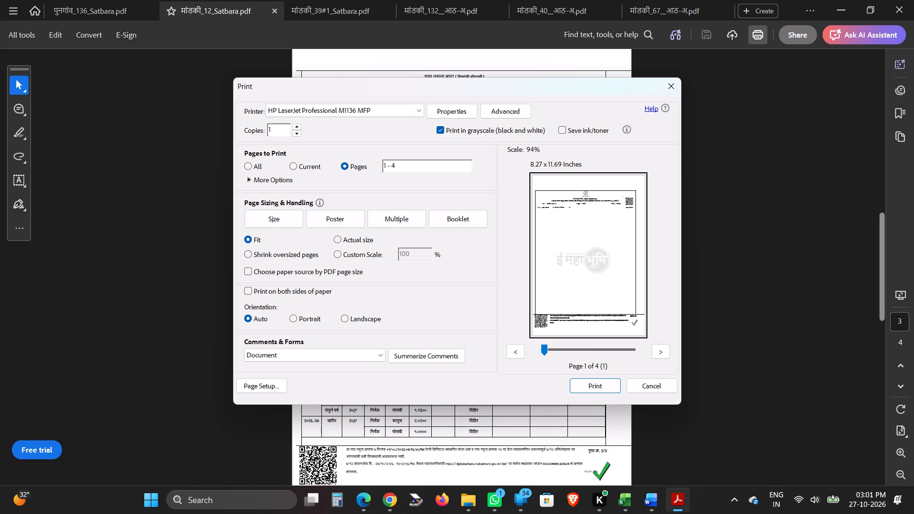
key(BackSpace)
key(BackSpace)
key(BackSpace)
key(BackSpace)
key(BackSpace)
key(BackSpace)
key(BackSpace)
key(BackSpace)
key(BackSpace)
key(BackSpace)
key(BackSpace)
key(2)
key(comma)
click(584, 385)
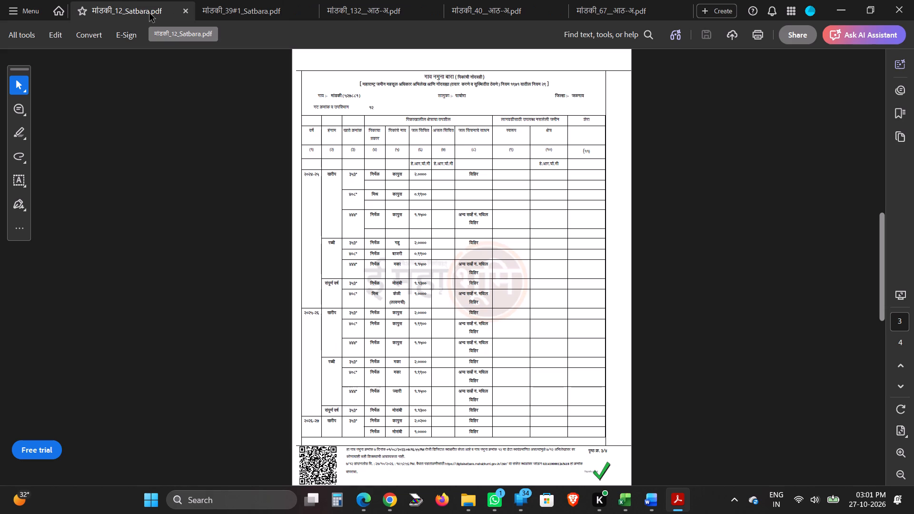
click(209, 10)
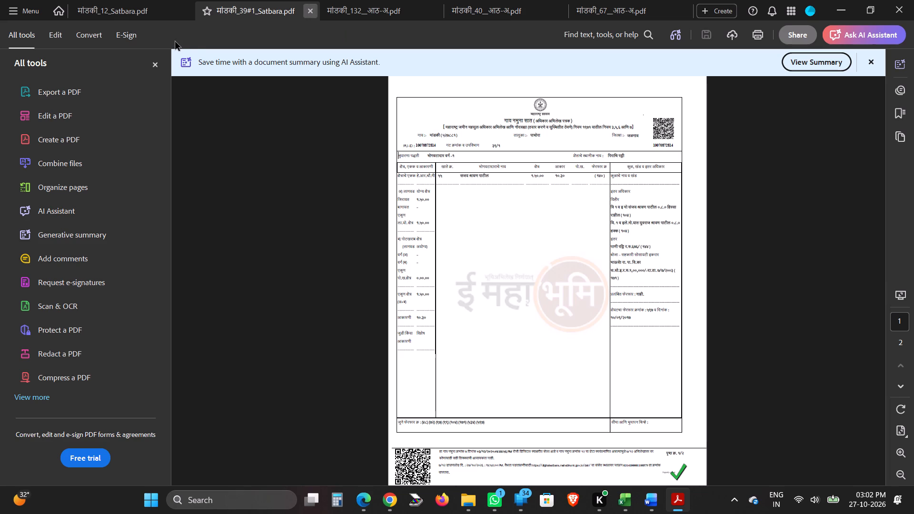
click(177, 9)
click(186, 15)
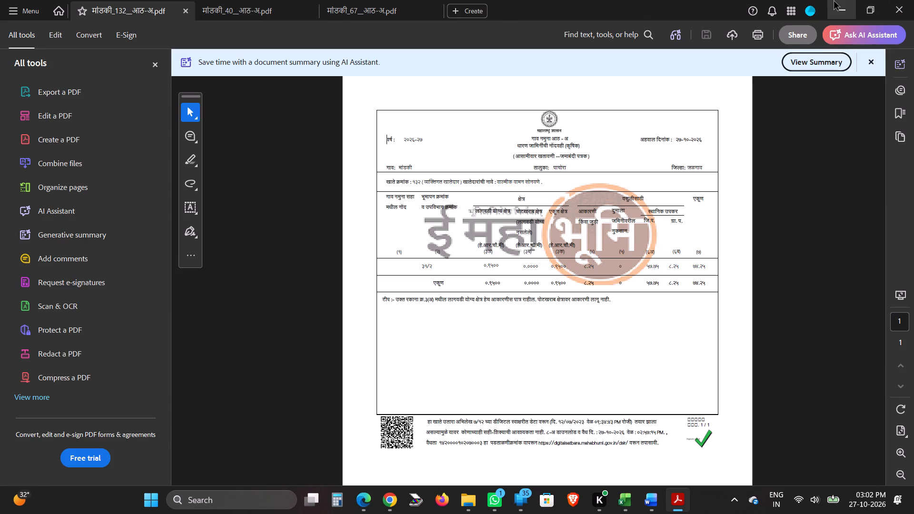
click(753, 36)
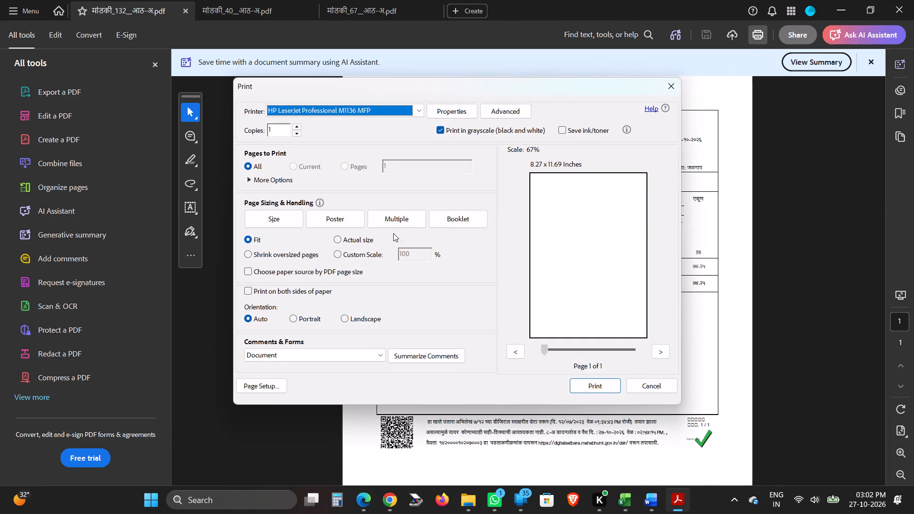
click(593, 385)
Switch to the मांडकी_40__आठ-अ record and print it.
click(288, 9)
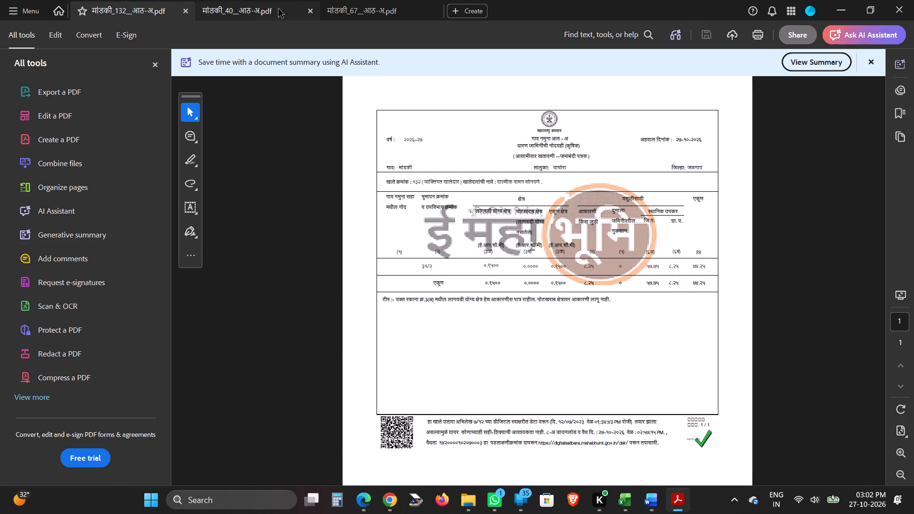
click(278, 9)
click(761, 36)
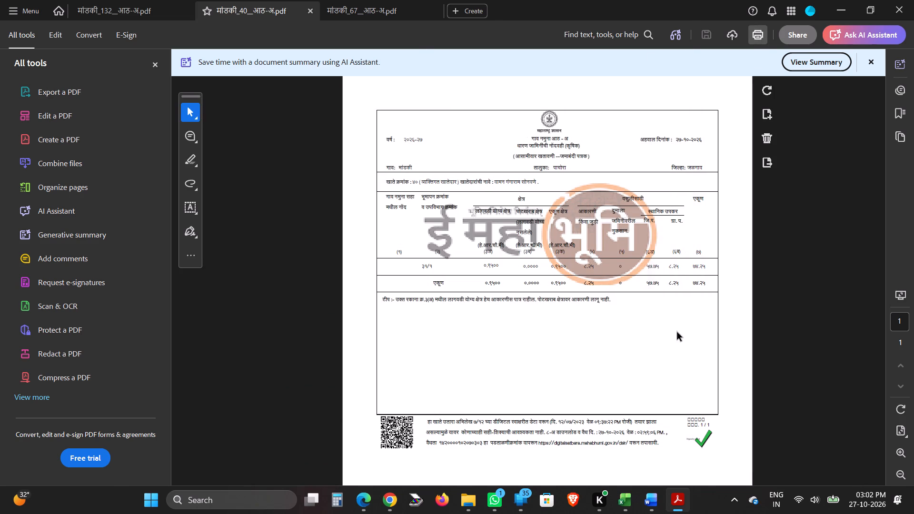
click(602, 384)
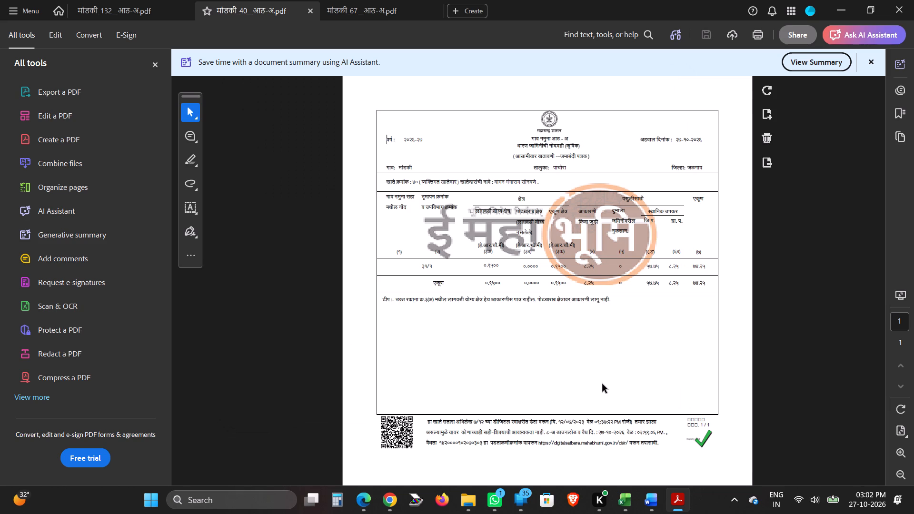
Switch to the मांडकी_67__आठ-अ record.
click(363, 18)
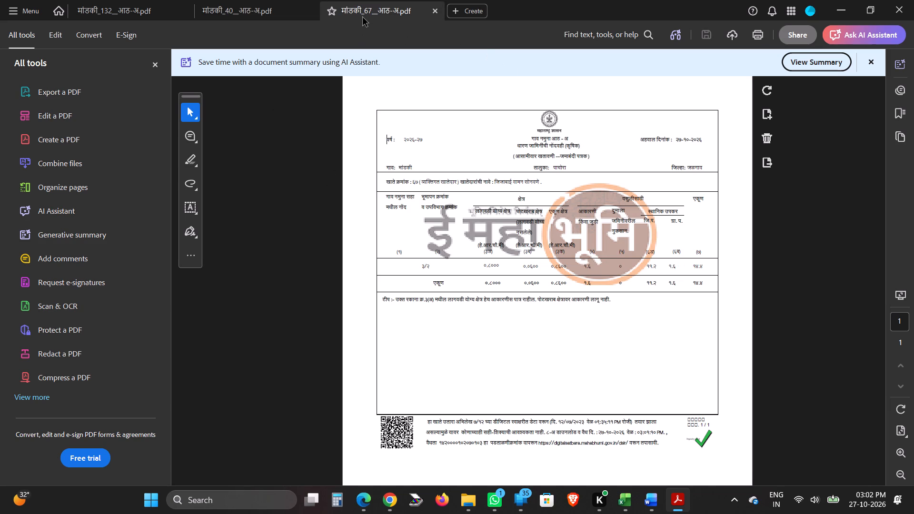
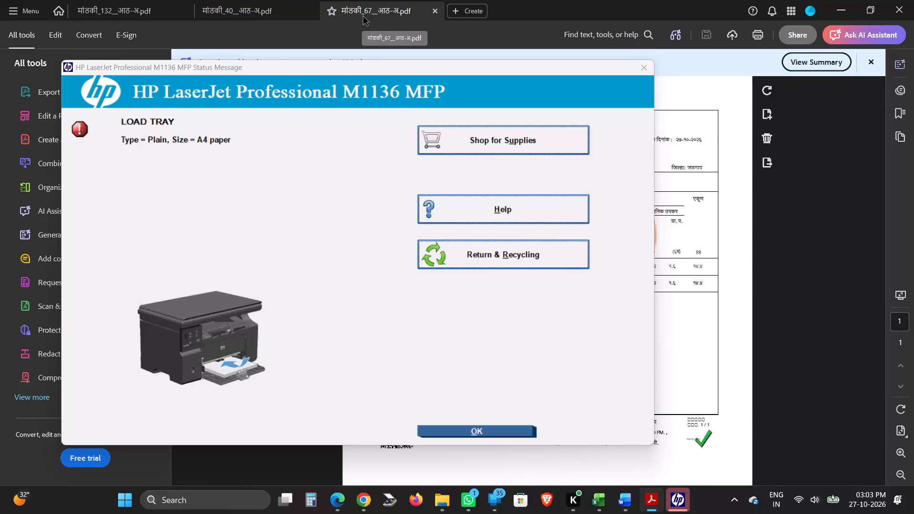
Dismiss the printer status message, print the मांडकी_67__आठ-अ record on the HP LaserJet Professional M1136 MFP, and return to Chrome.
click(764, 181)
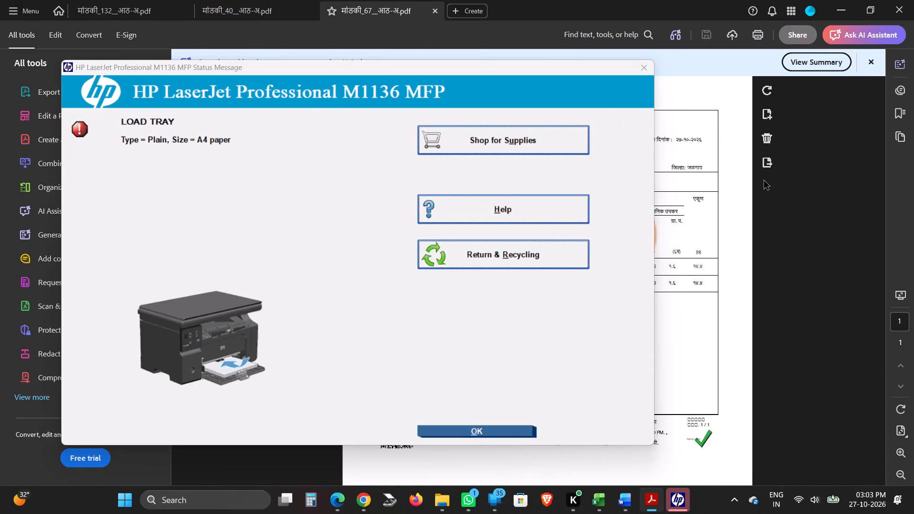
click(773, 223)
click(487, 435)
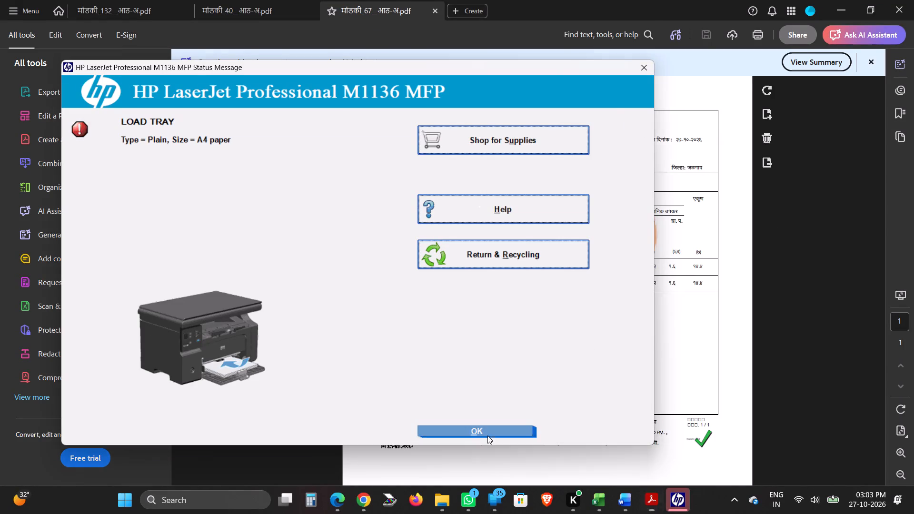
click(755, 55)
click(755, 43)
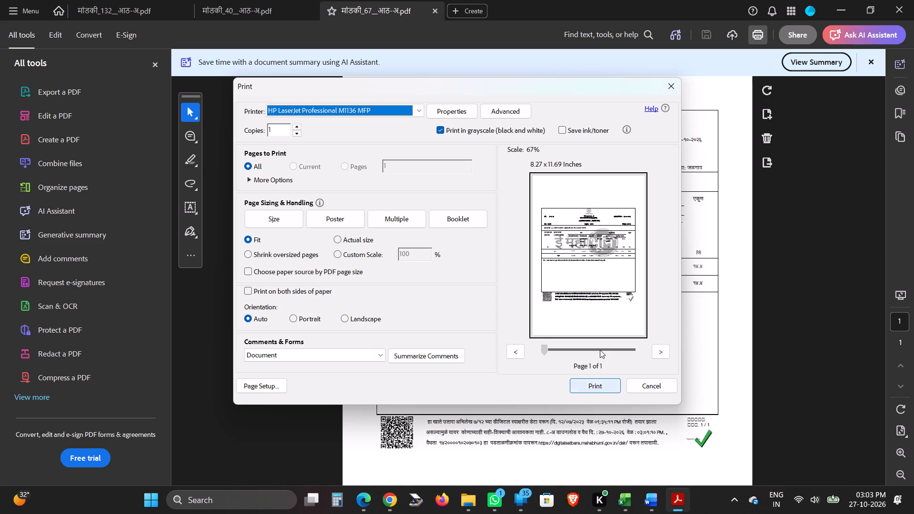
click(592, 386)
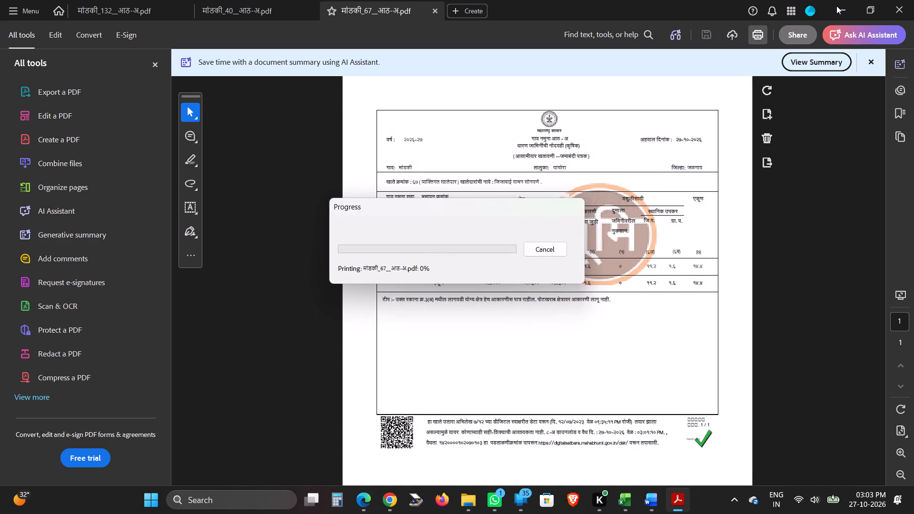
click(836, 6)
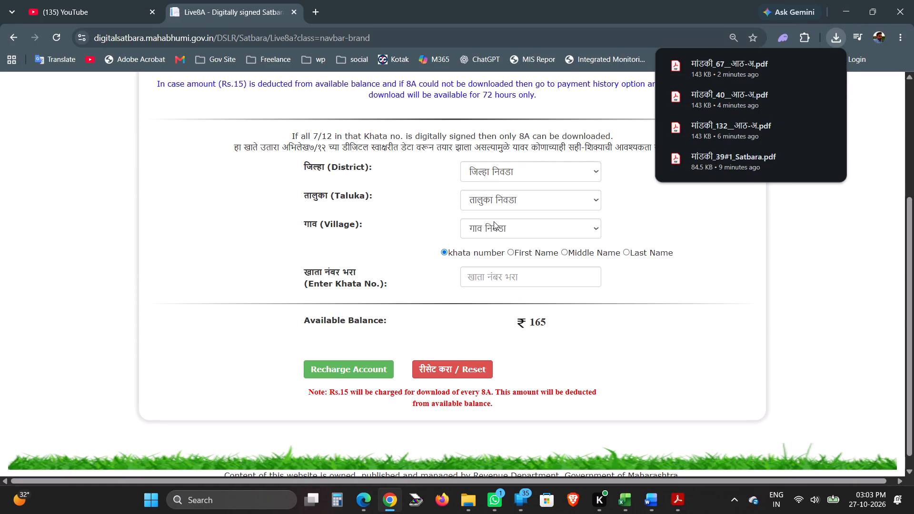
Reload the digitally signed 8A form and set the district to जळगाव.
click(482, 171)
click(445, 210)
scroll(361, 238, up, 5)
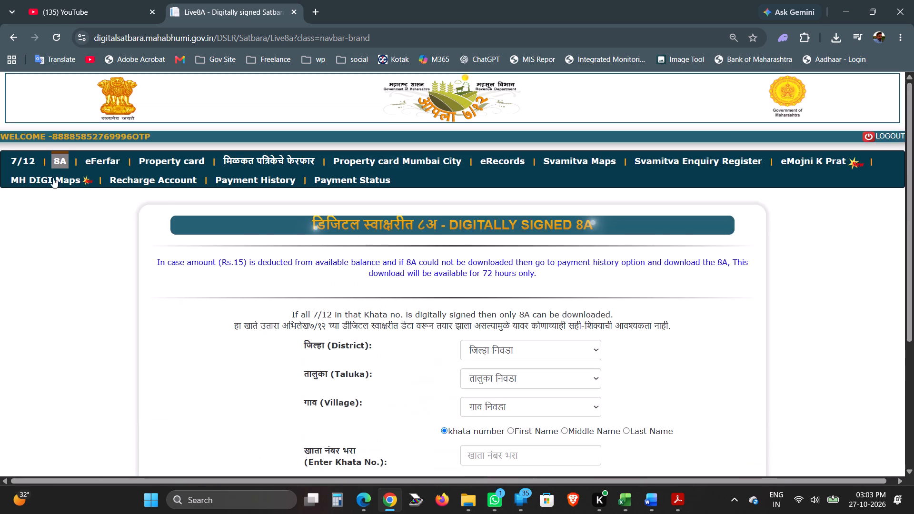
click(54, 164)
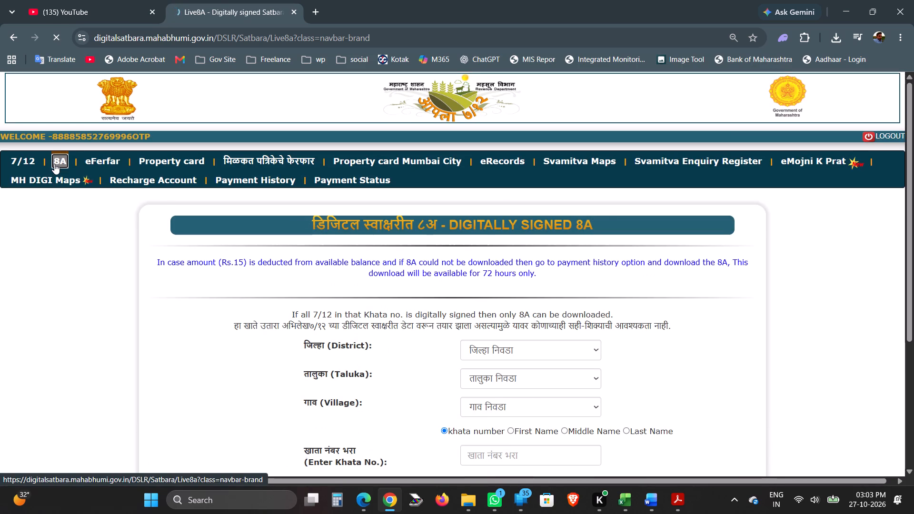
scroll(317, 352, down, 5)
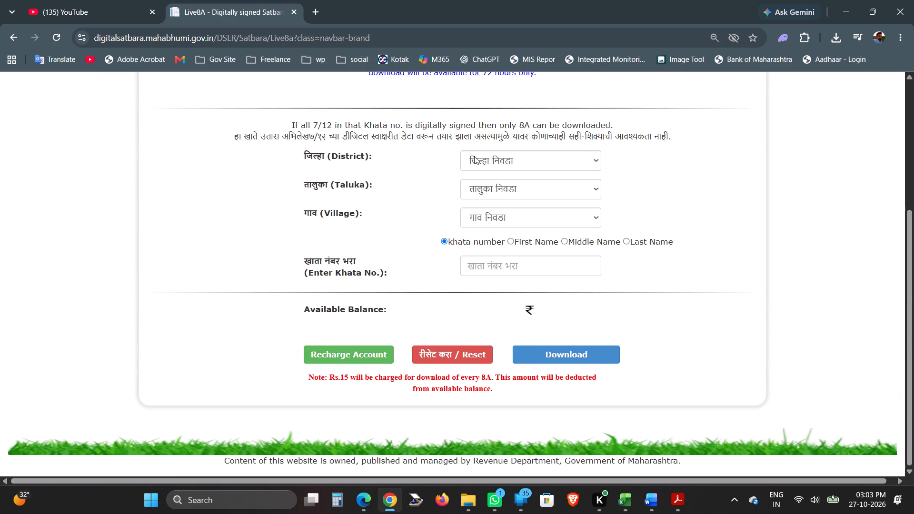
click(475, 156)
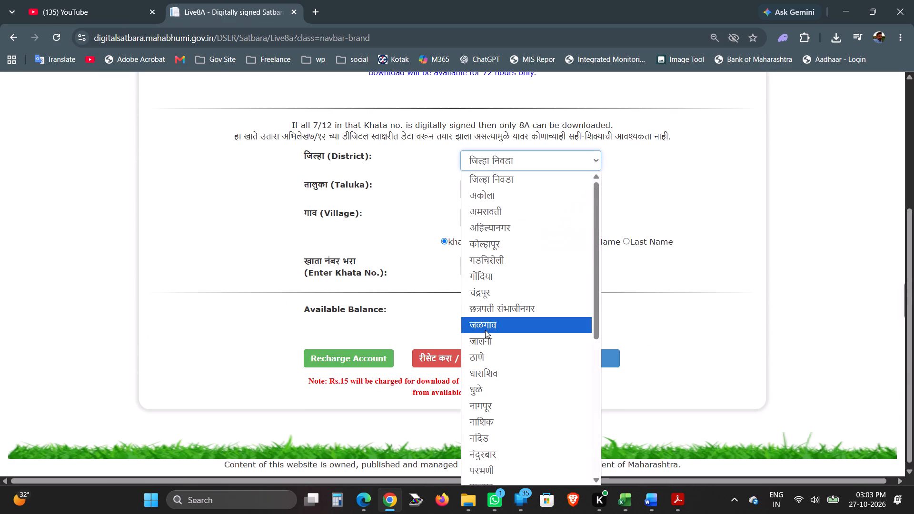
click(485, 326)
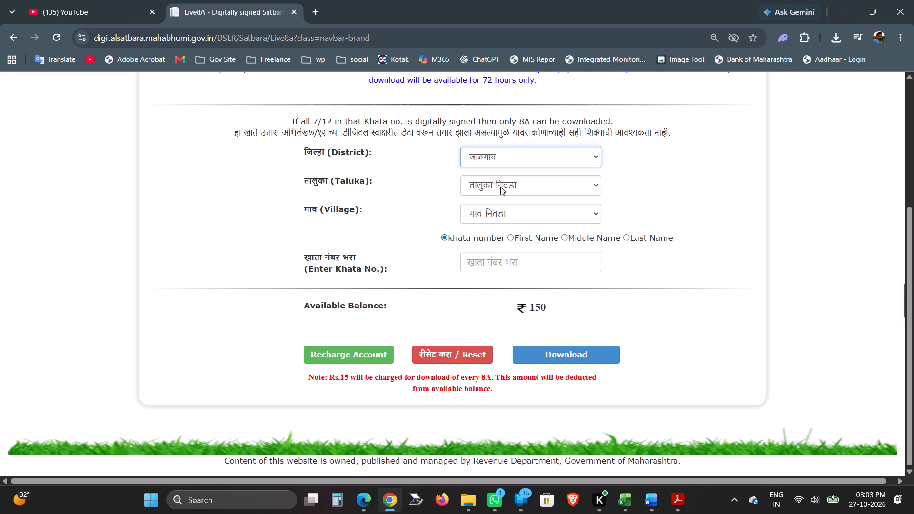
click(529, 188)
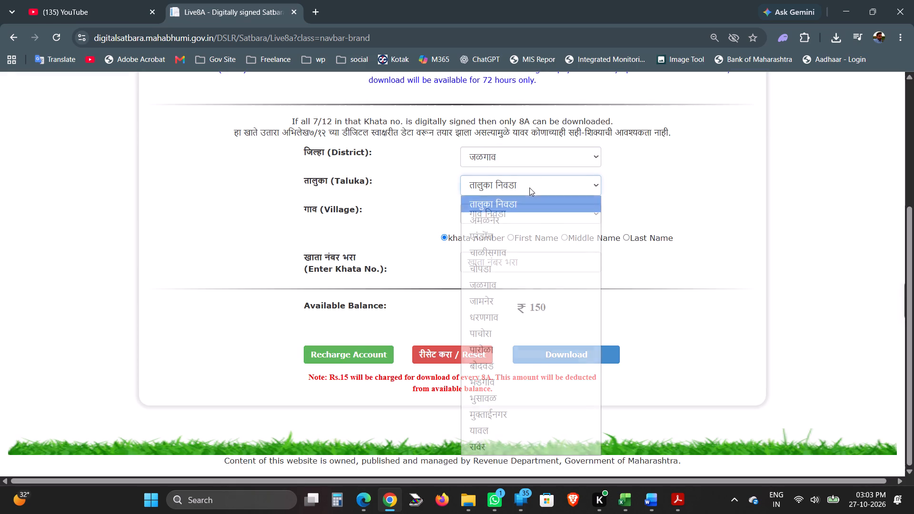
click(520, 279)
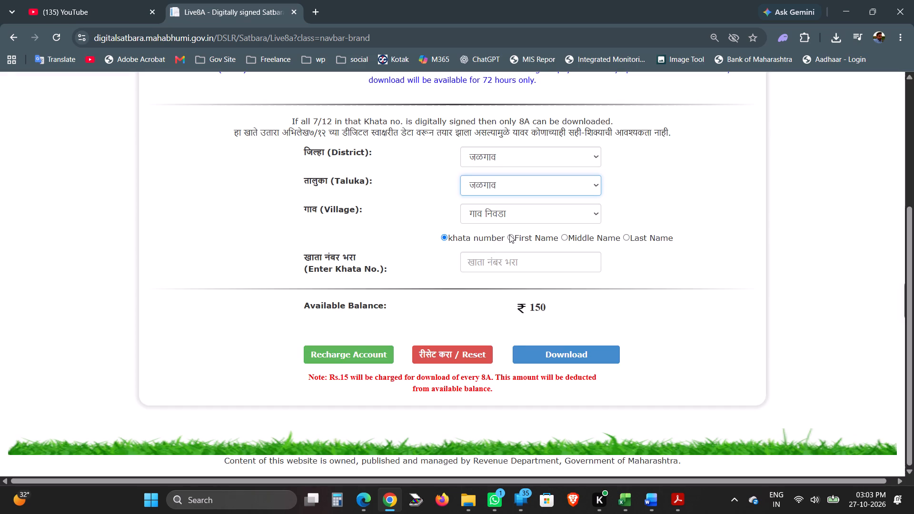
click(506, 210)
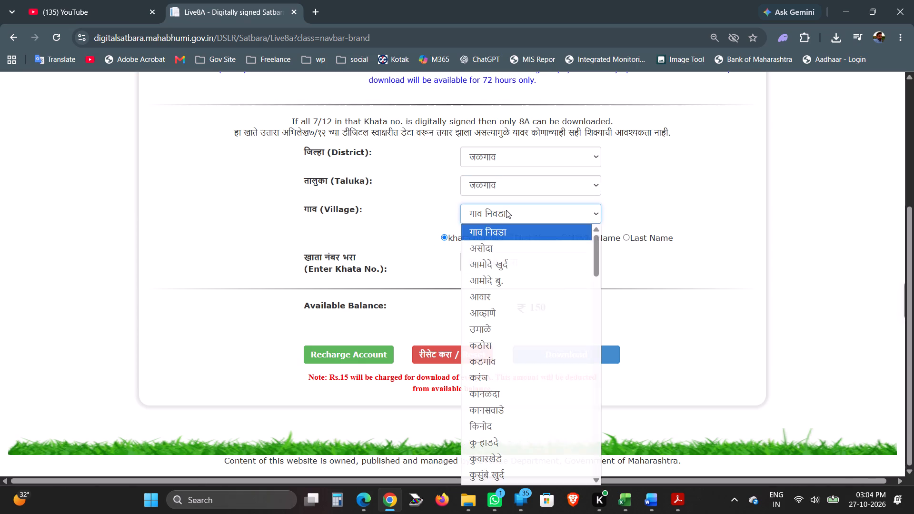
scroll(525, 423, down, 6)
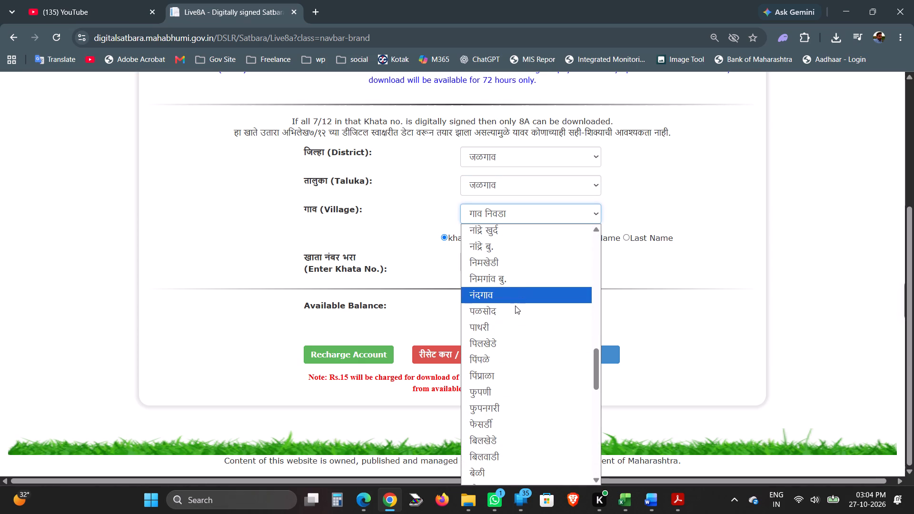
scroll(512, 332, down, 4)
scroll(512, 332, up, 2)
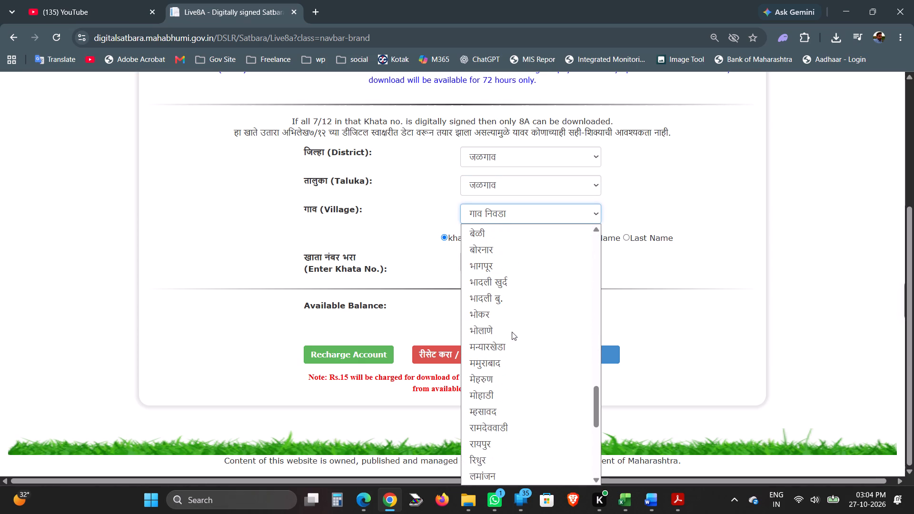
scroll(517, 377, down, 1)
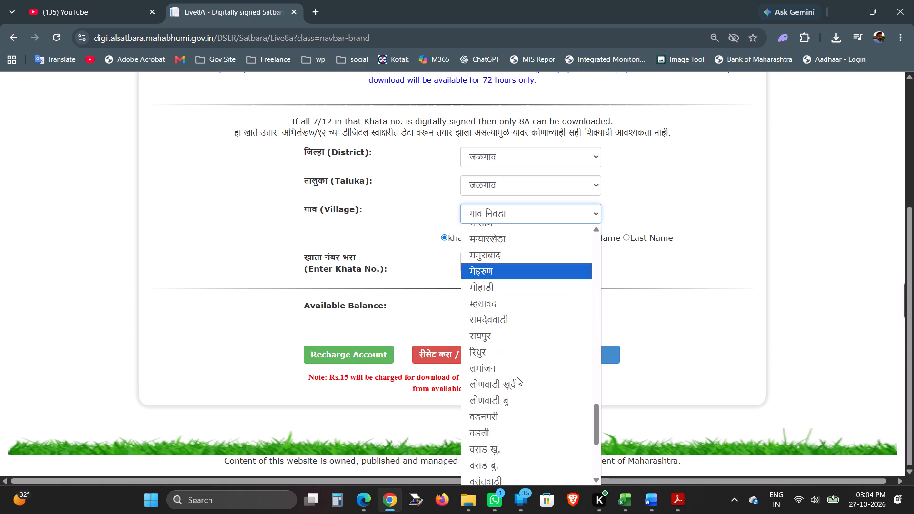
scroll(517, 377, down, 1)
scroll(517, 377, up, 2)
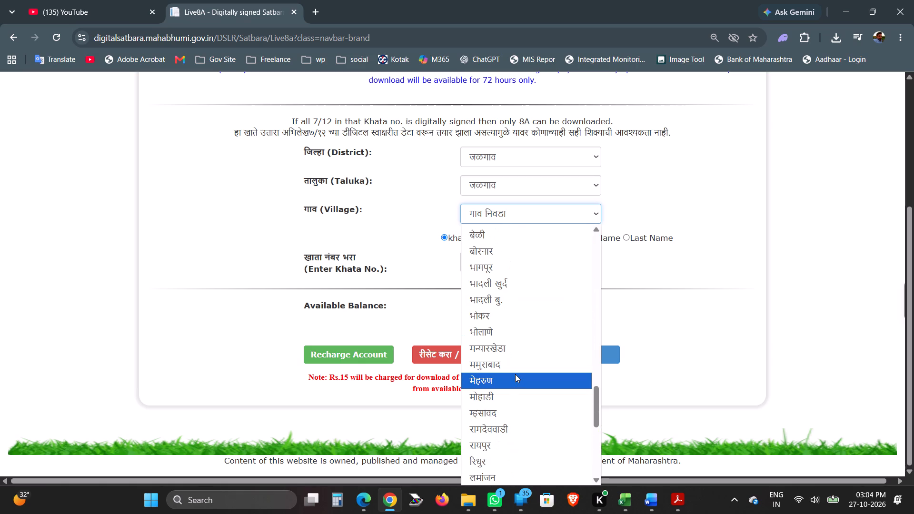
Set the taluka to पाचोरा and the village to मांडकी on the 8A form.
click(511, 190)
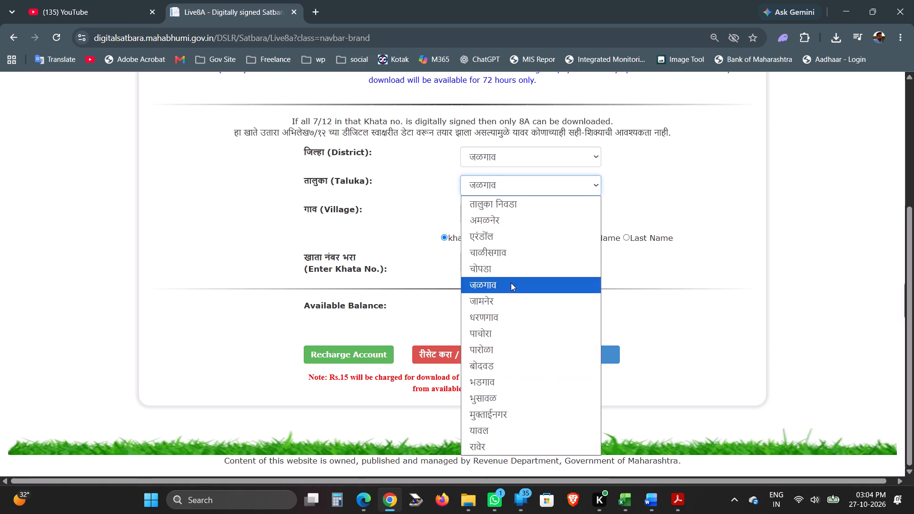
drag(511, 325, 506, 339)
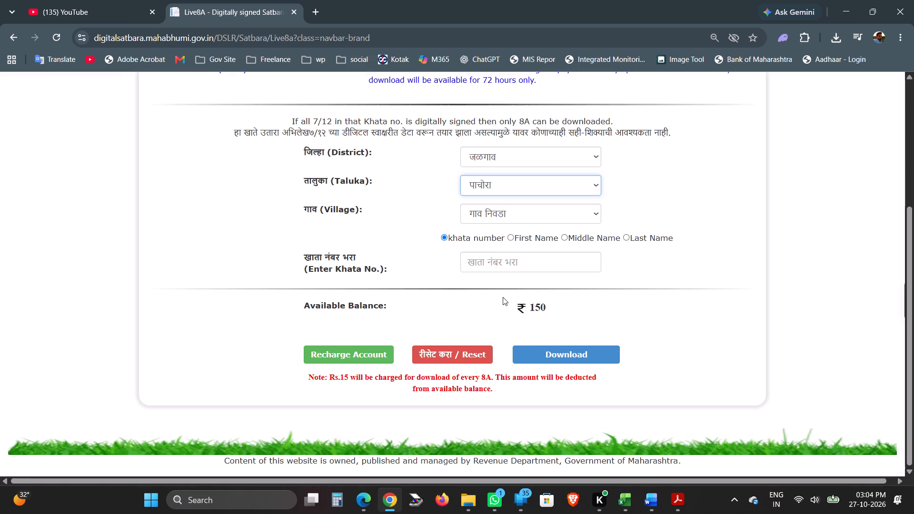
click(512, 209)
scroll(525, 354, down, 6)
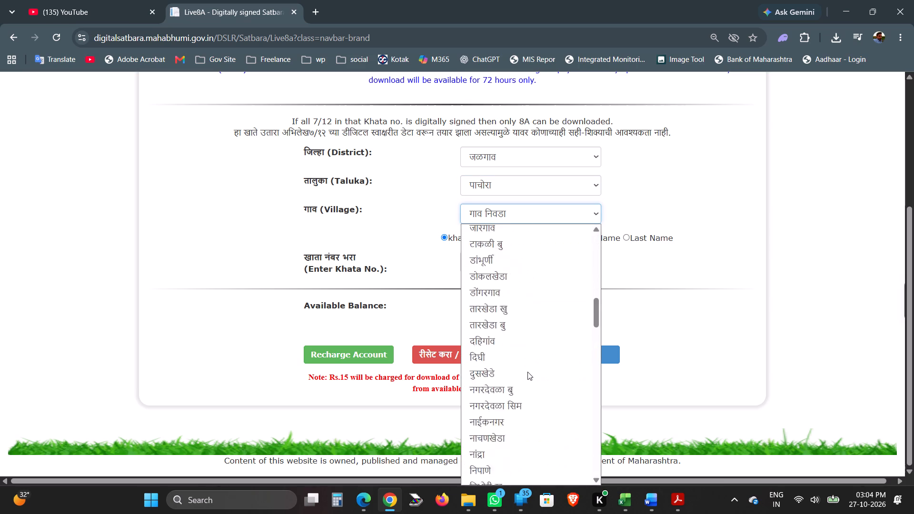
scroll(527, 372, down, 3)
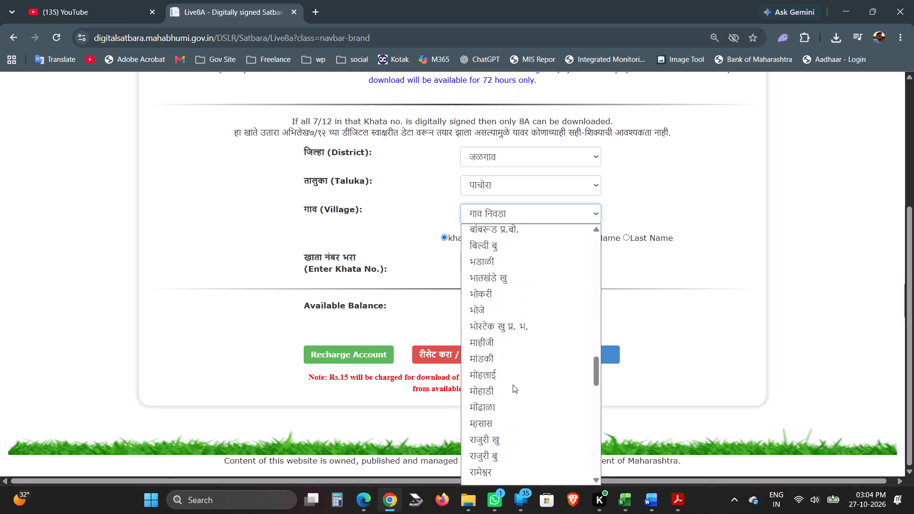
click(507, 358)
click(496, 265)
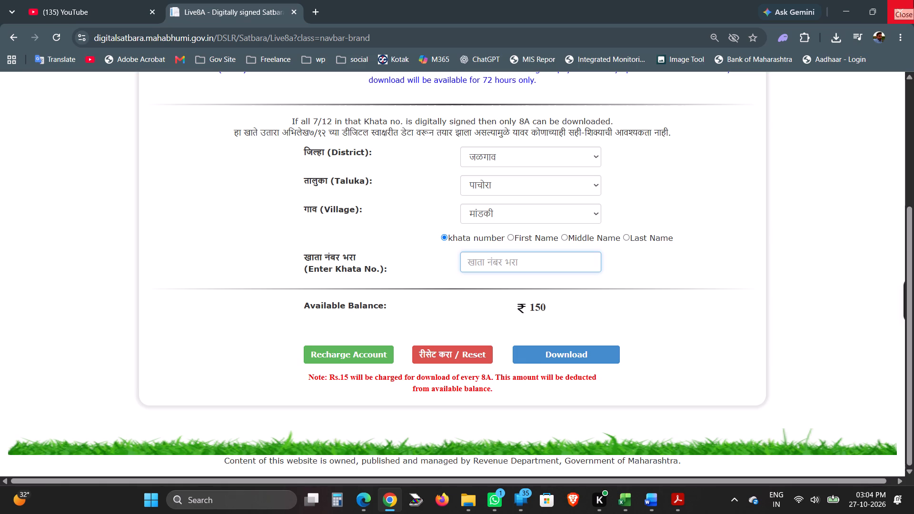
text(408)
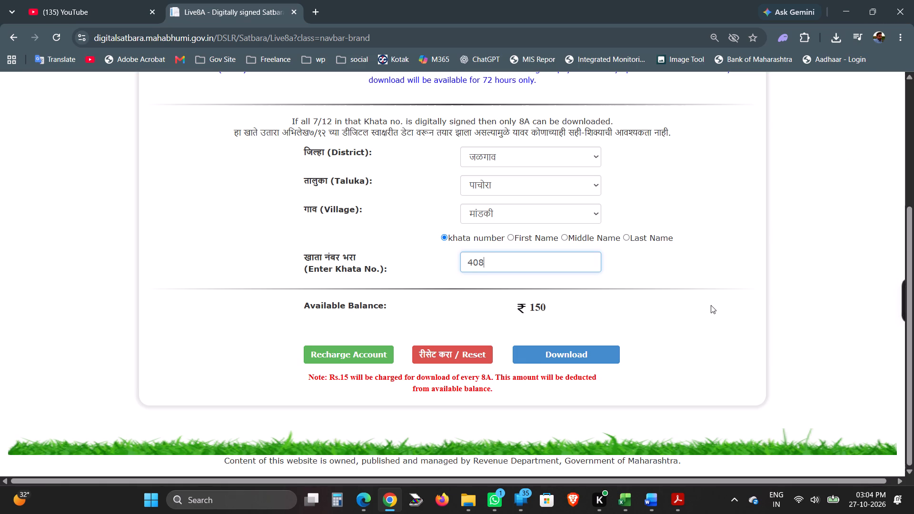
click(707, 296)
click(558, 370)
click(556, 358)
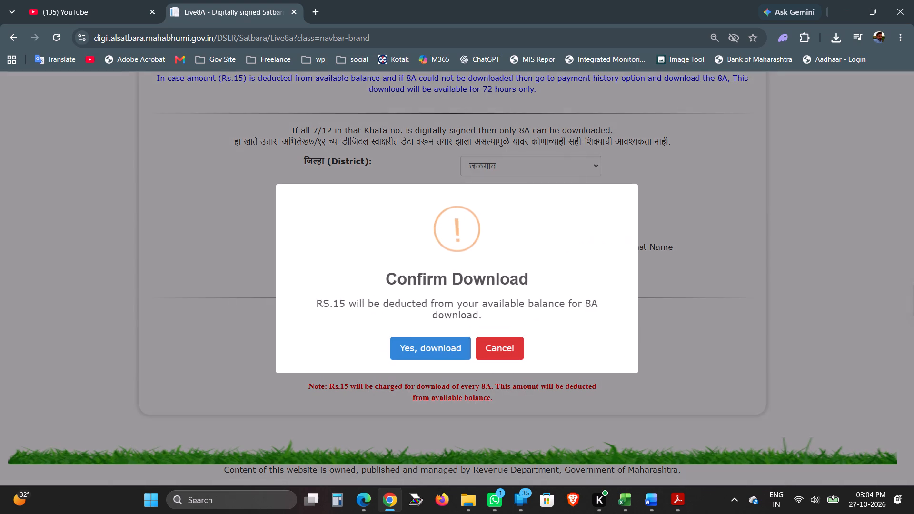
click(432, 358)
click(429, 352)
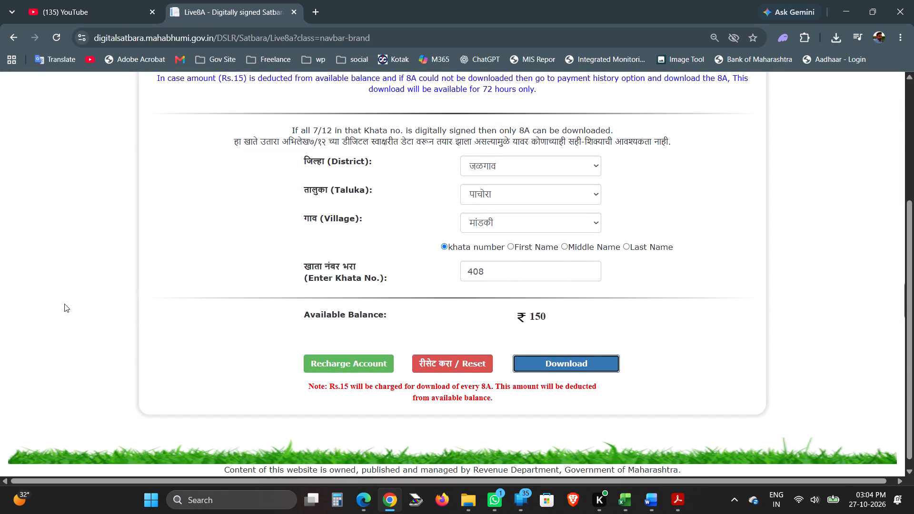
scroll(64, 304, up, 4)
scroll(199, 304, down, 2)
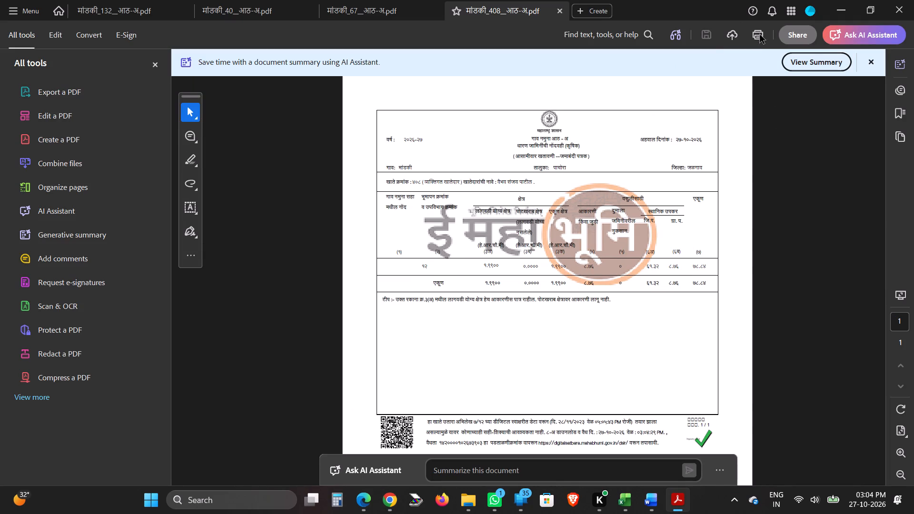
click(762, 34)
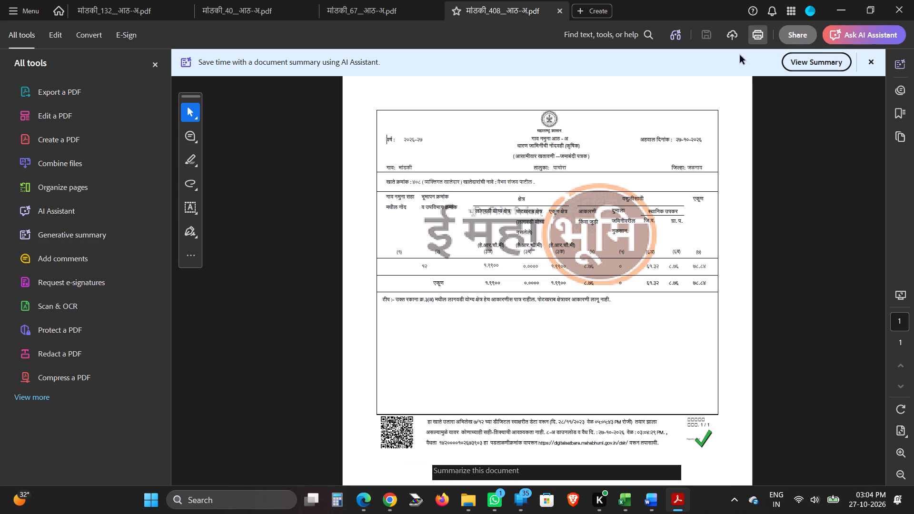
click(590, 390)
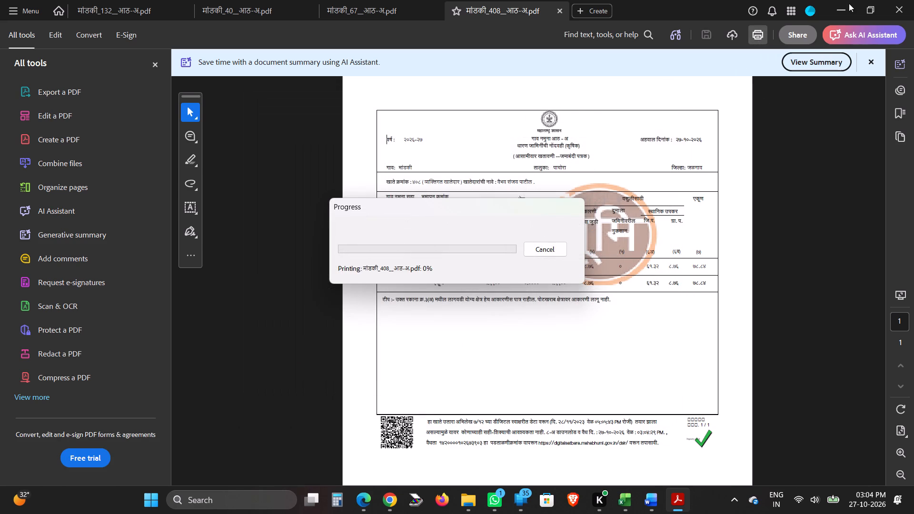
click(849, 3)
click(841, 10)
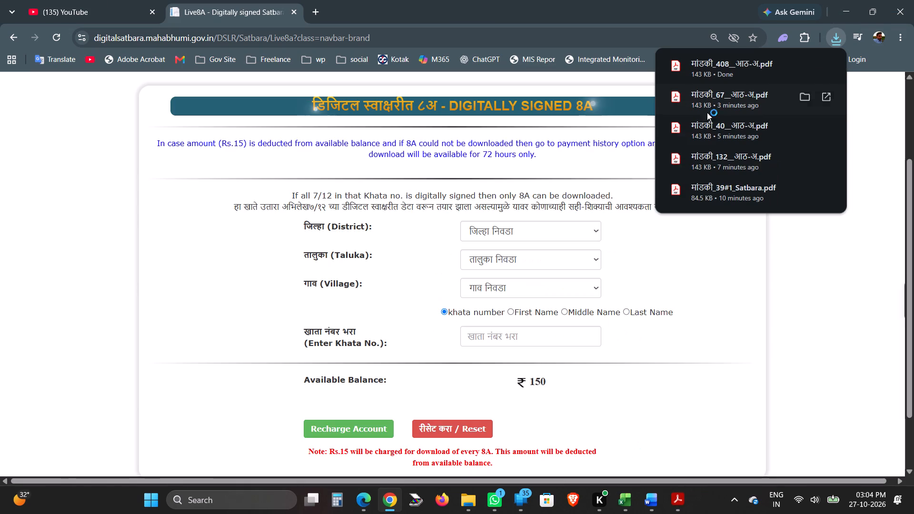
Reset the digitally signed 8A form and set the district to जळगाव.
click(429, 427)
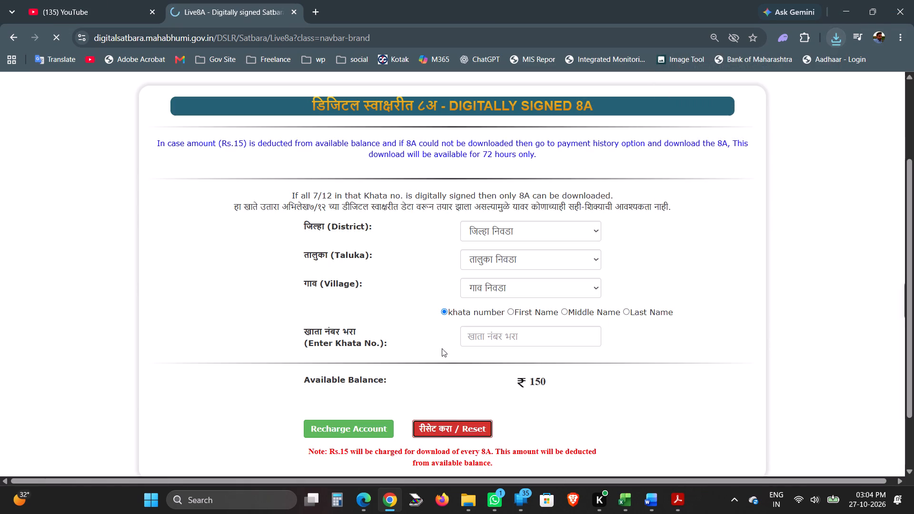
scroll(447, 340, down, 4)
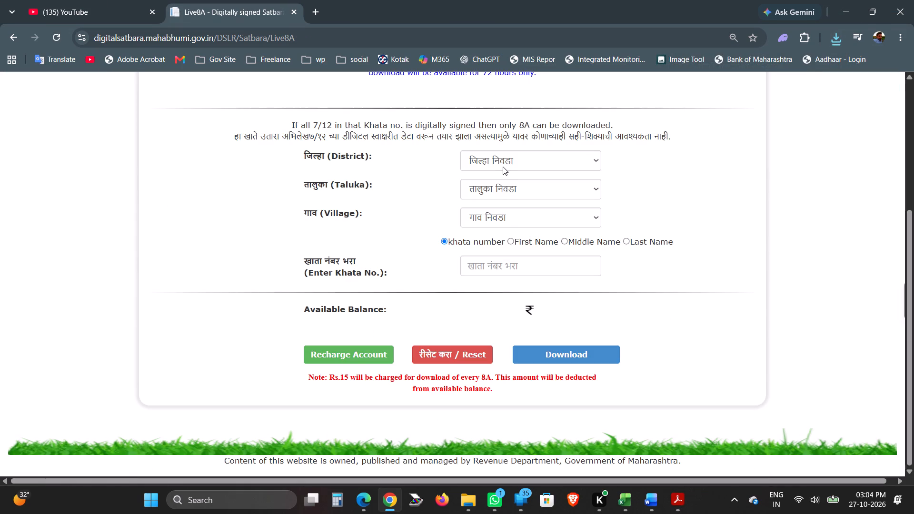
click(502, 163)
click(501, 165)
click(501, 161)
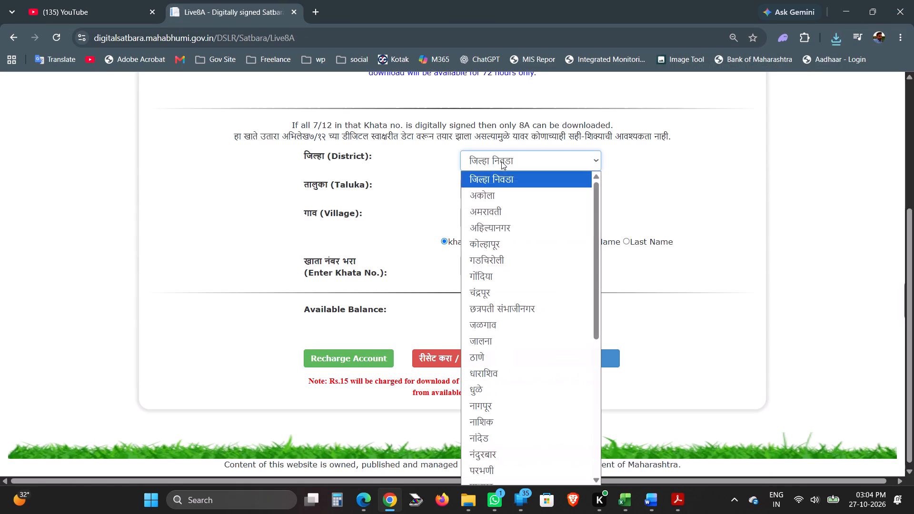
click(505, 319)
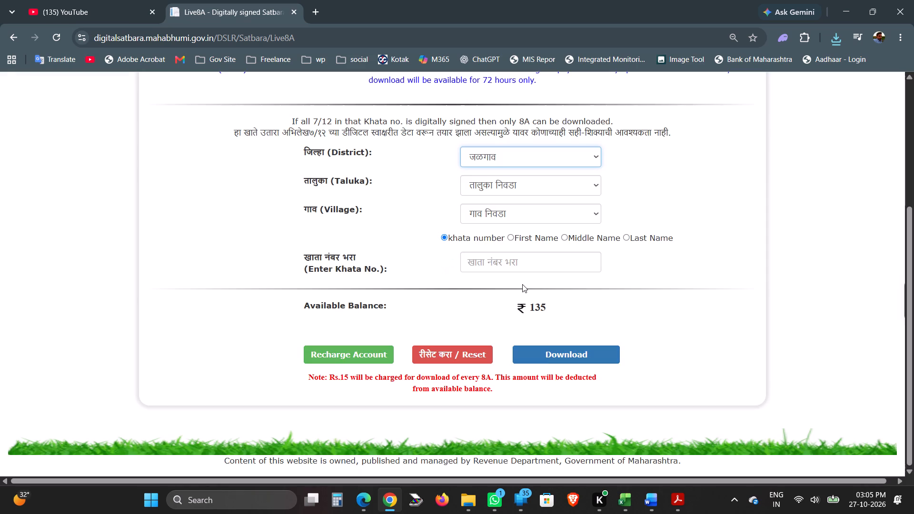
Set the taluka to पाचोरा and the village to पुनगांव on the 8A form.
click(494, 189)
click(491, 341)
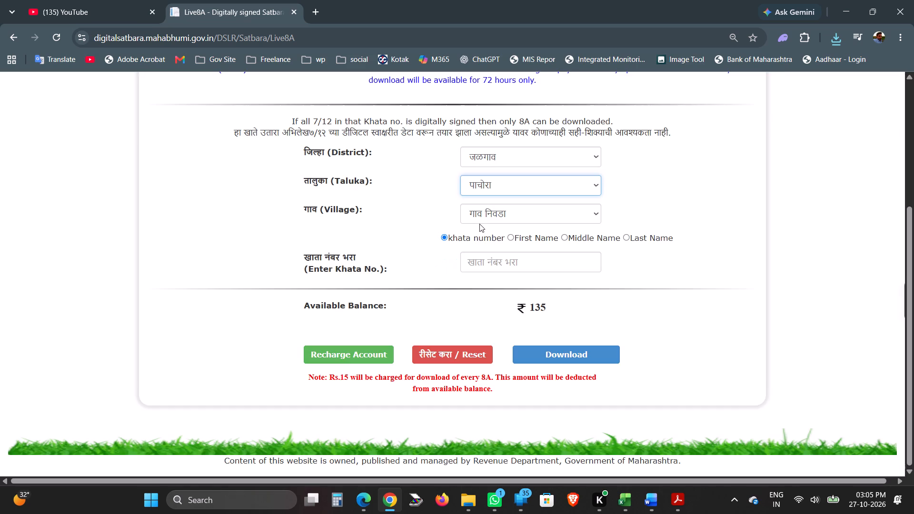
click(473, 204)
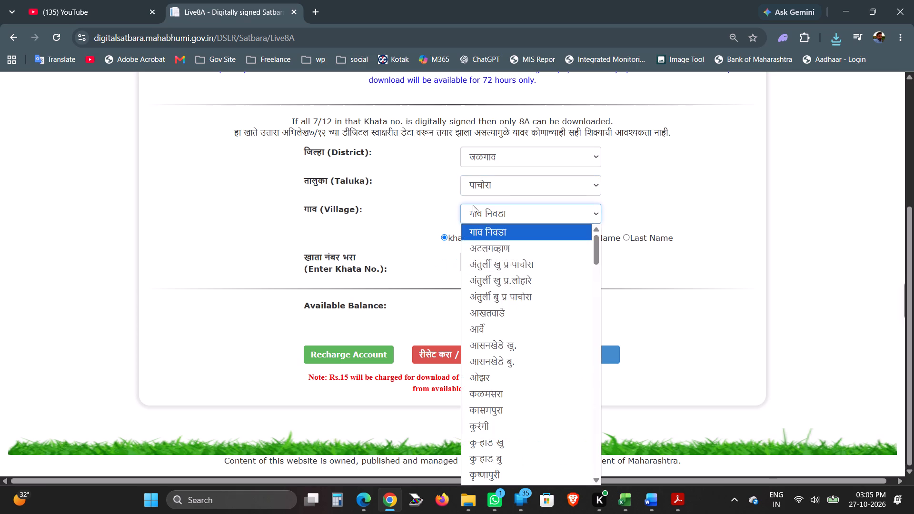
scroll(481, 318, down, 4)
scroll(489, 374, down, 3)
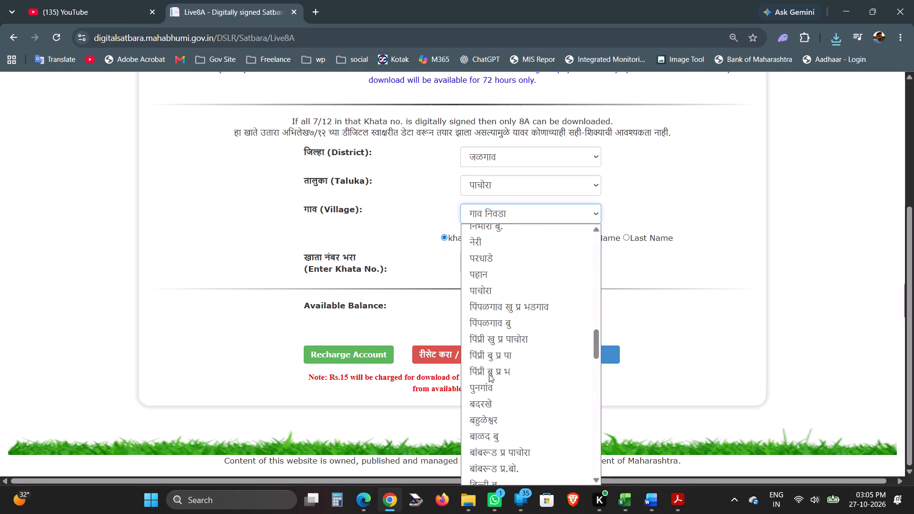
scroll(489, 374, down, 2)
scroll(487, 346, up, 1)
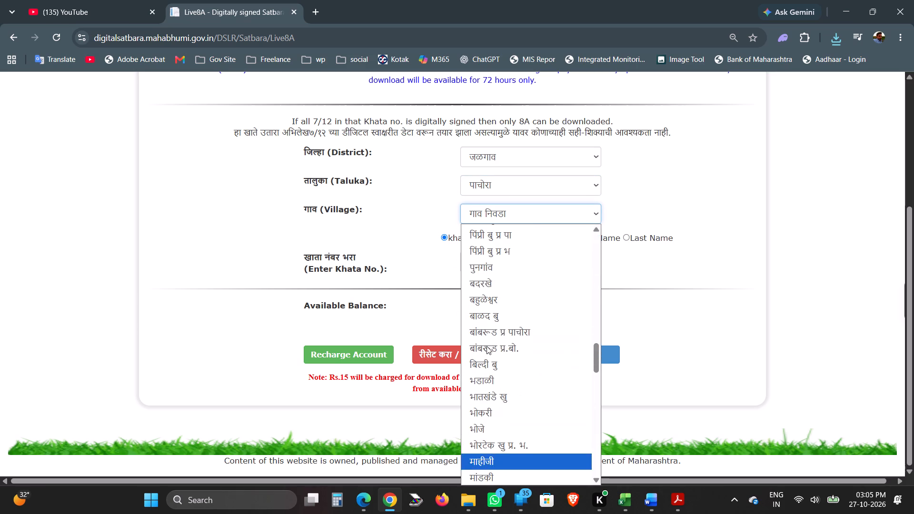
click(486, 270)
click(497, 264)
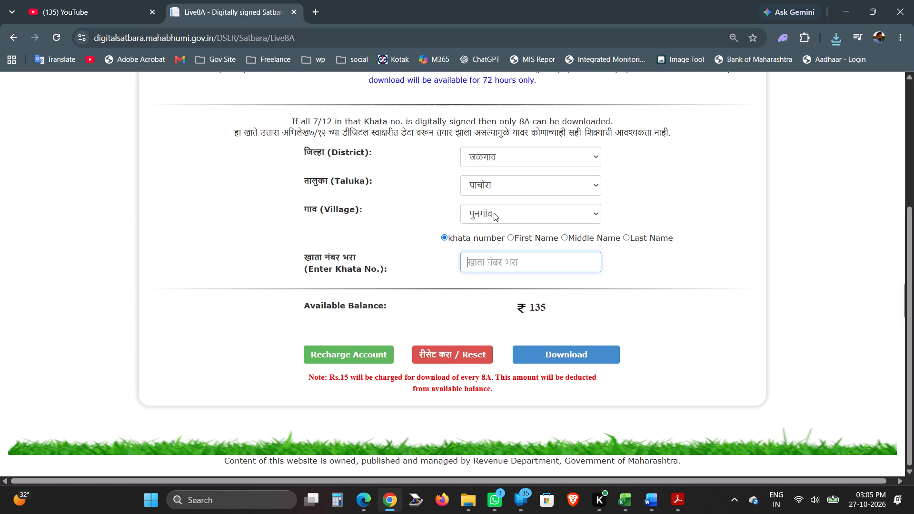
text(124)
click(726, 237)
click(573, 357)
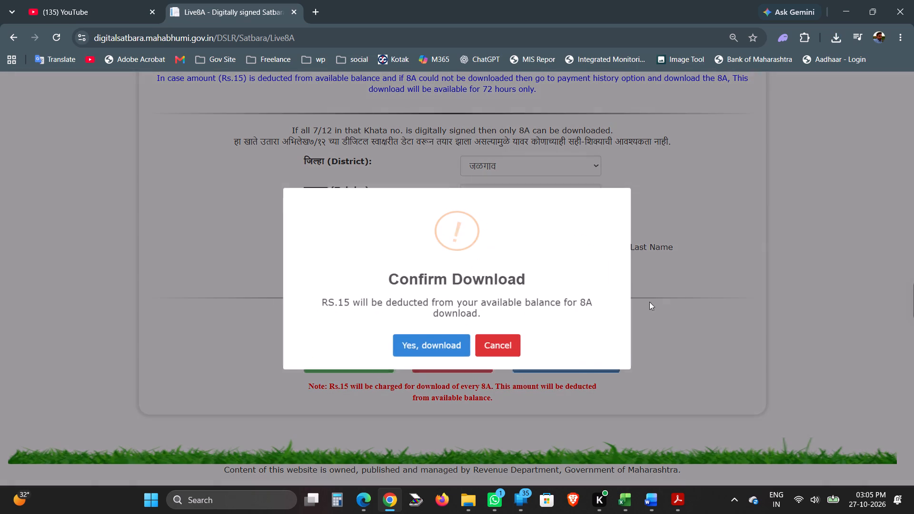
click(426, 354)
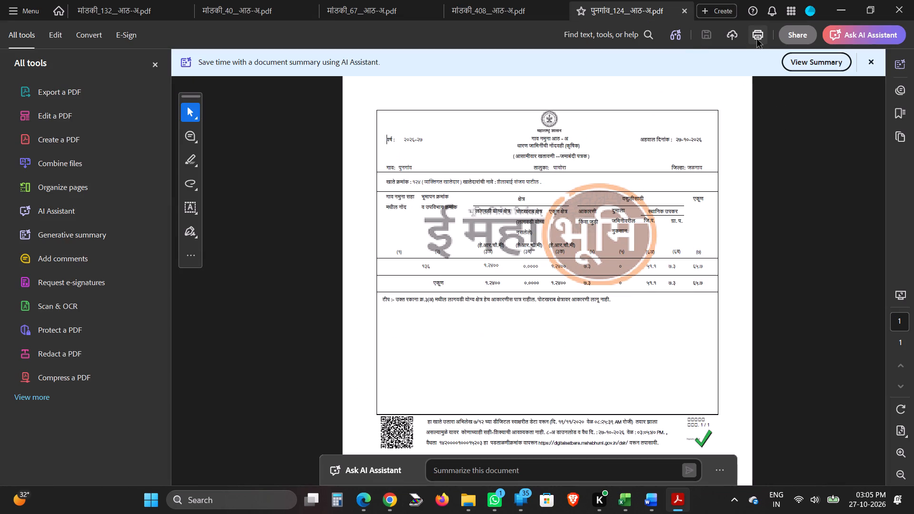
click(758, 39)
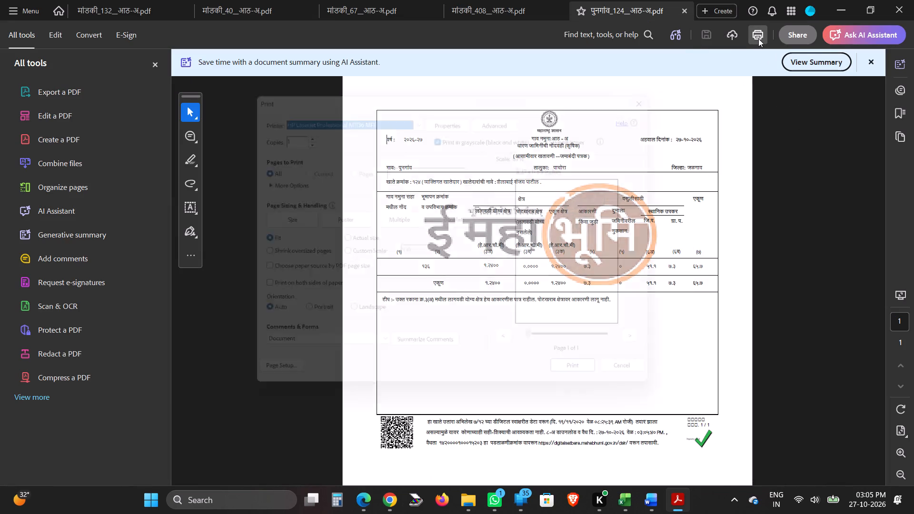
click(583, 385)
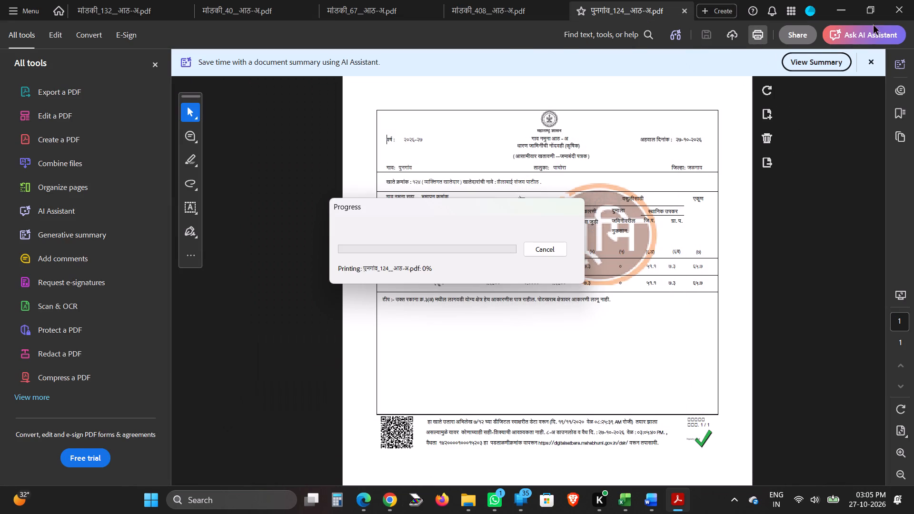
click(841, 4)
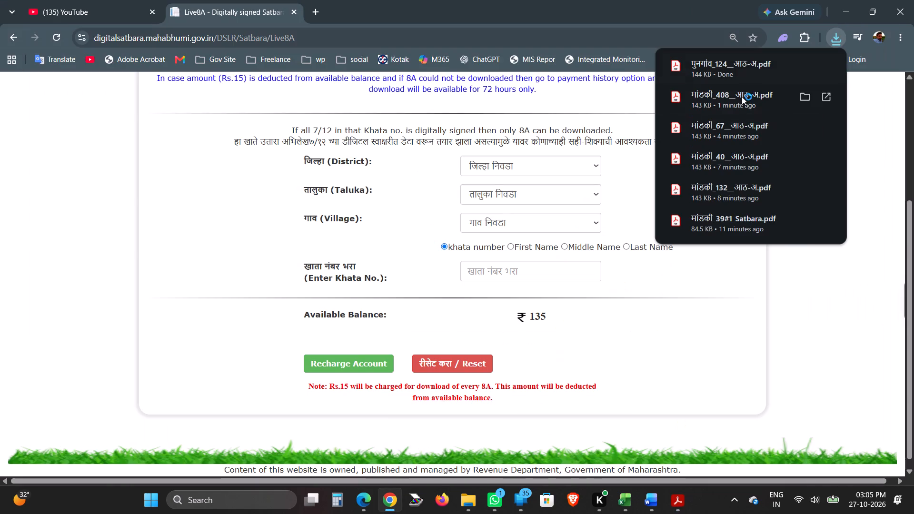
Reset the 8A form and set its location to district जळगाव, taluka पाचोरा and village मांडकी.
click(431, 367)
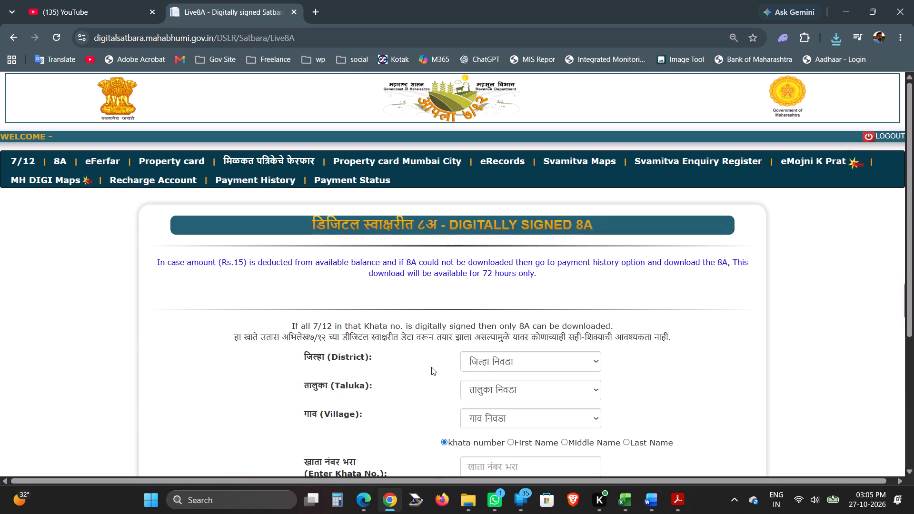
click(477, 363)
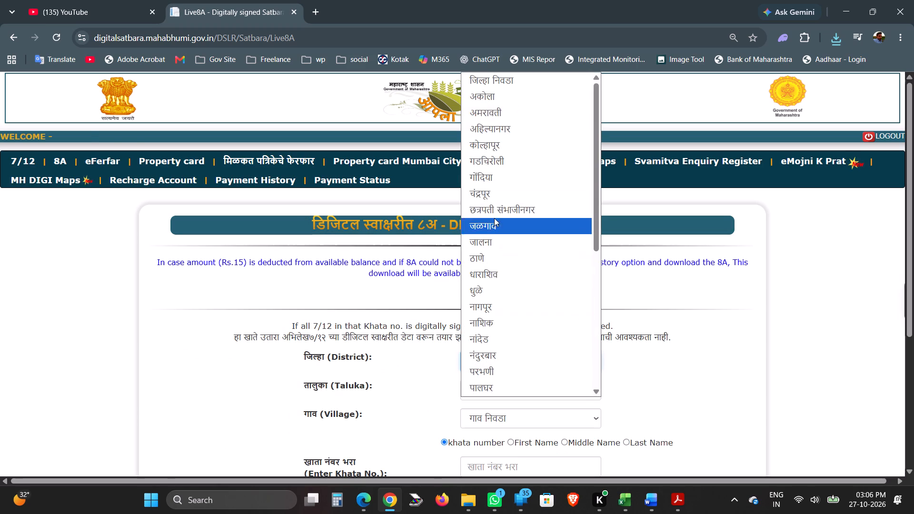
drag(494, 217, 498, 222)
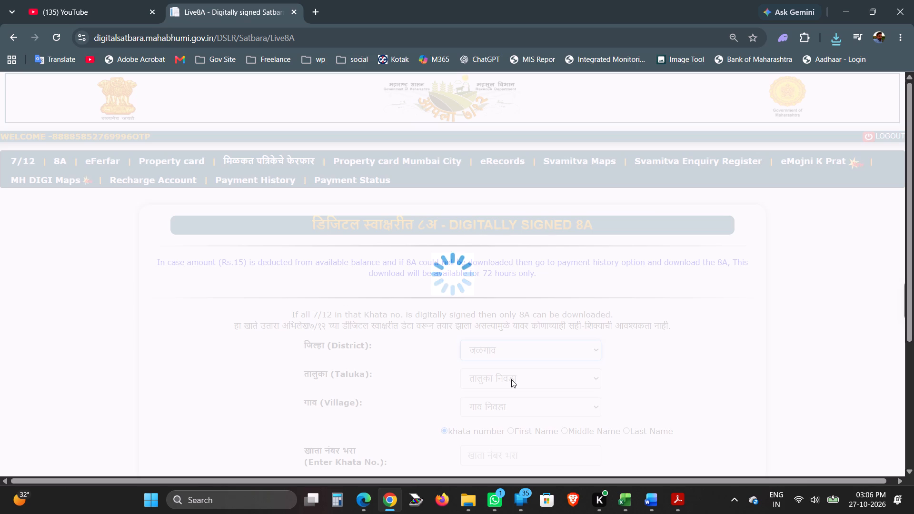
click(510, 251)
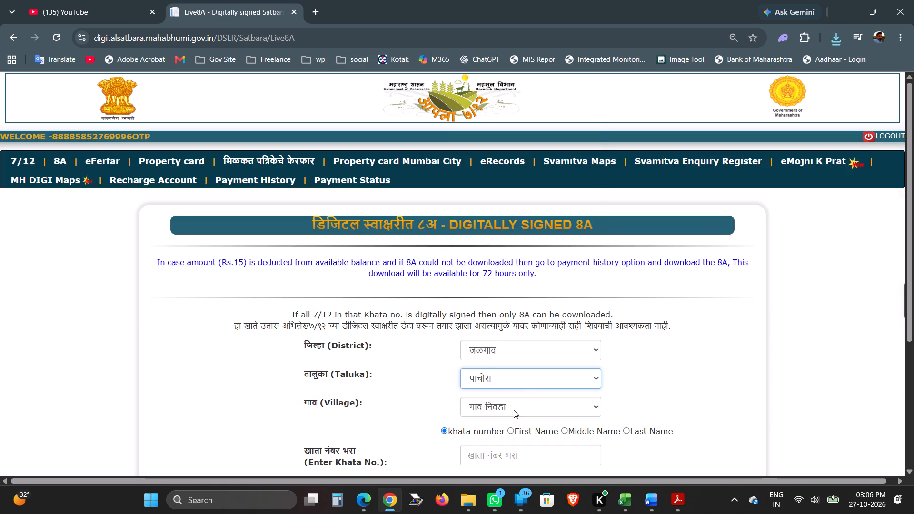
click(514, 410)
scroll(503, 276, down, 3)
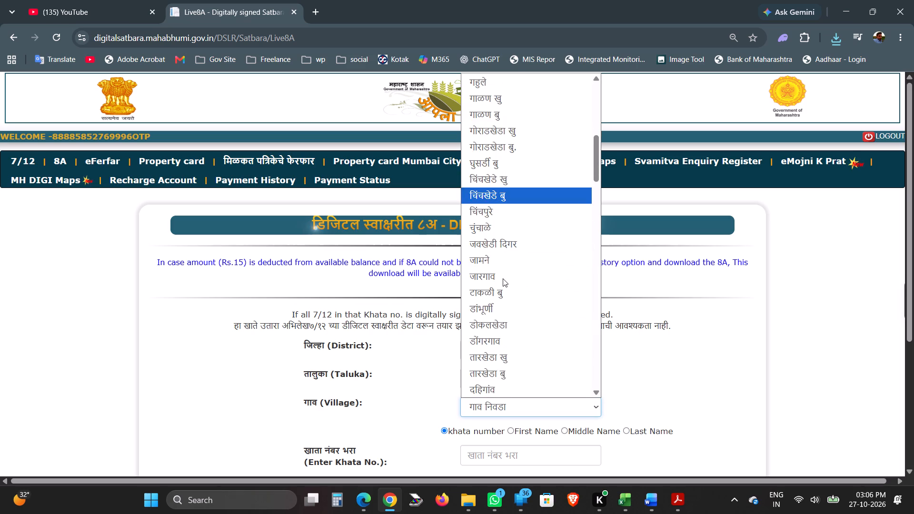
scroll(499, 330, down, 5)
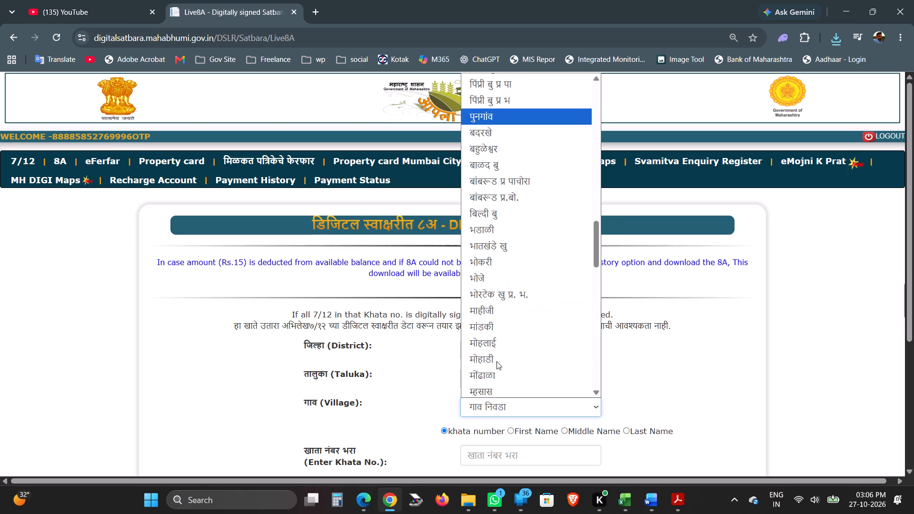
click(494, 325)
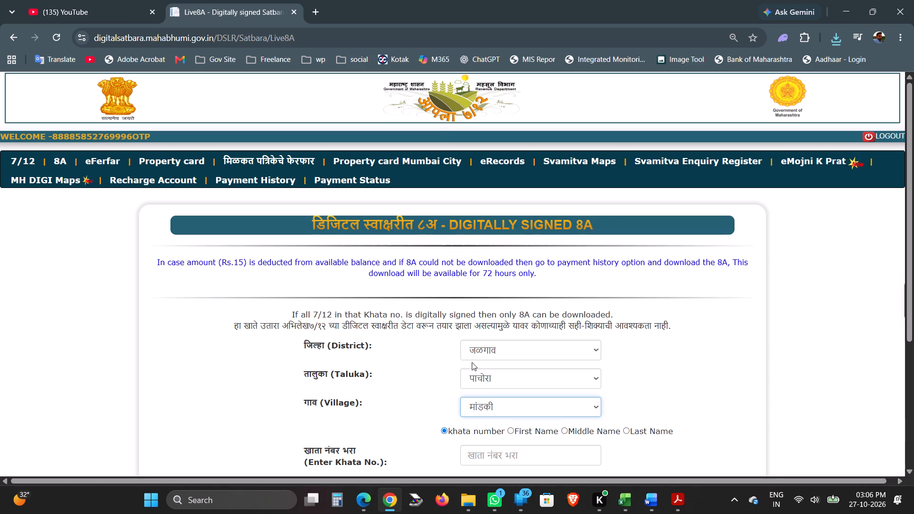
scroll(402, 413, down, 2)
click(514, 336)
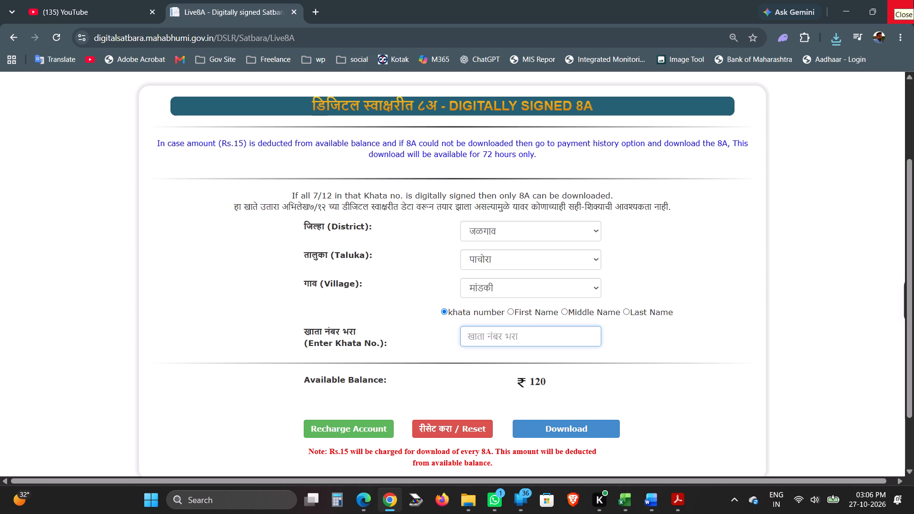
text(444)
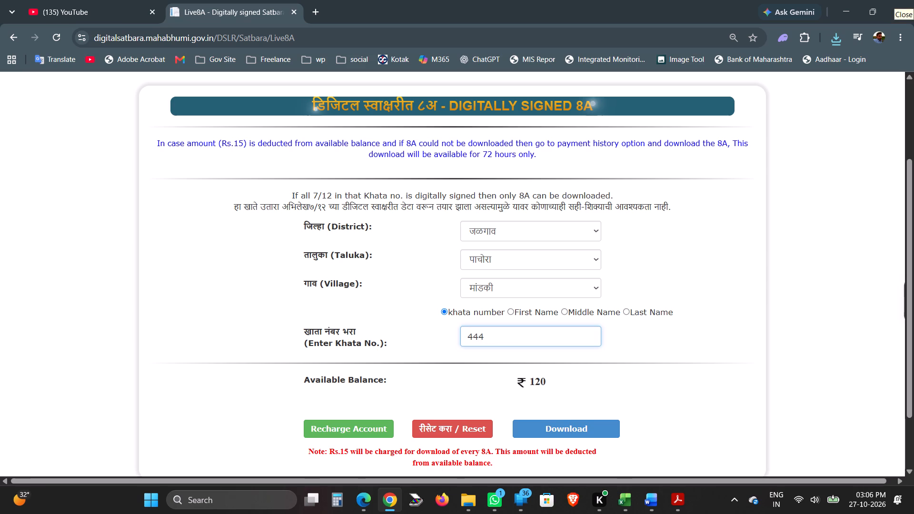
click(740, 326)
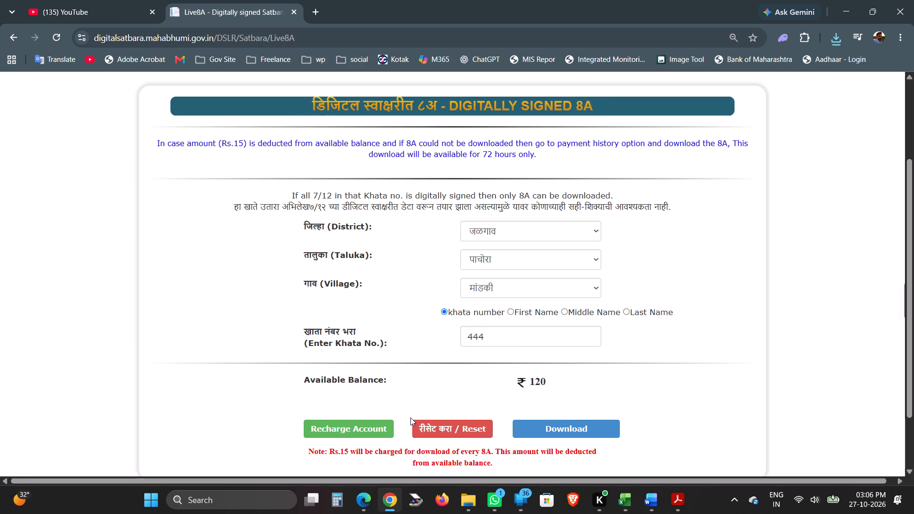
click(534, 425)
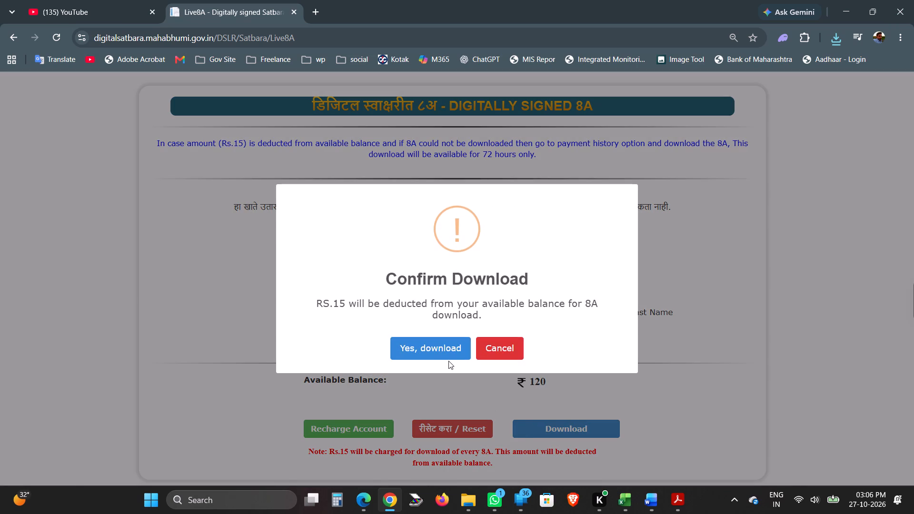
click(445, 353)
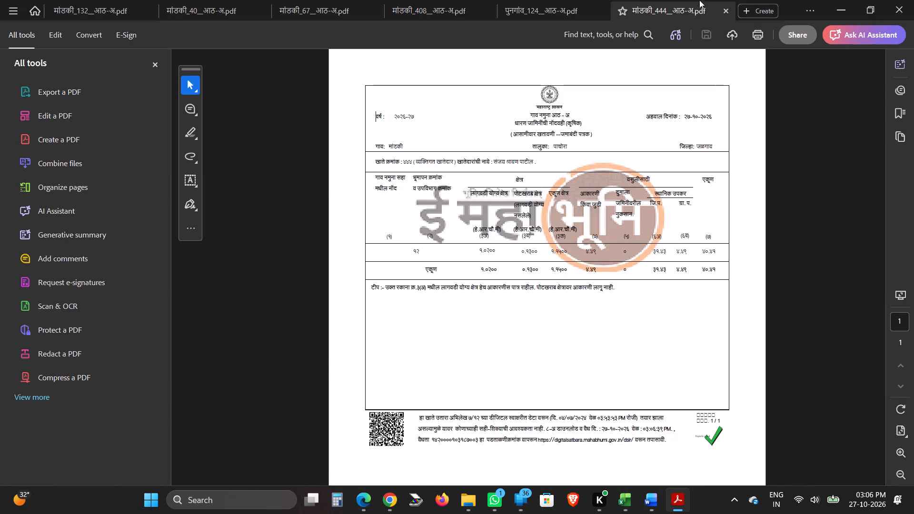
Print the मांडकी_444__आठ-अ record and return to the 8A form in Chrome.
click(759, 41)
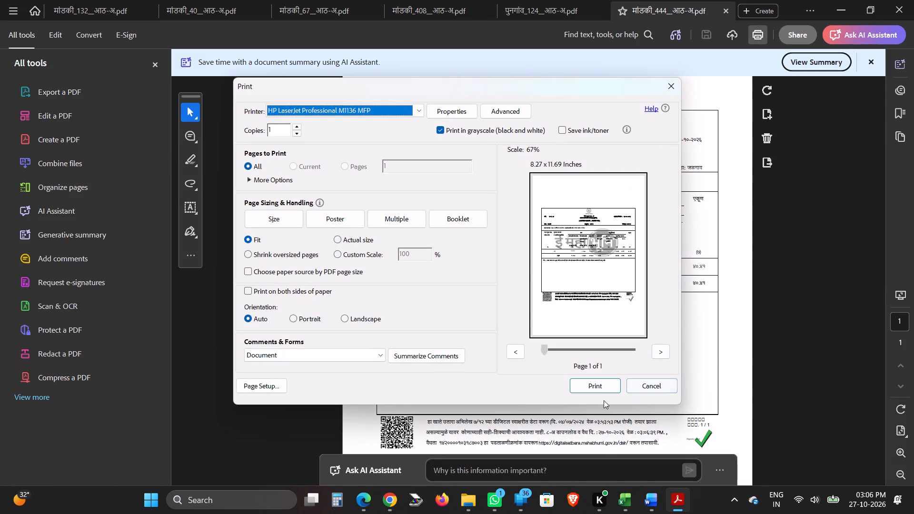
click(596, 389)
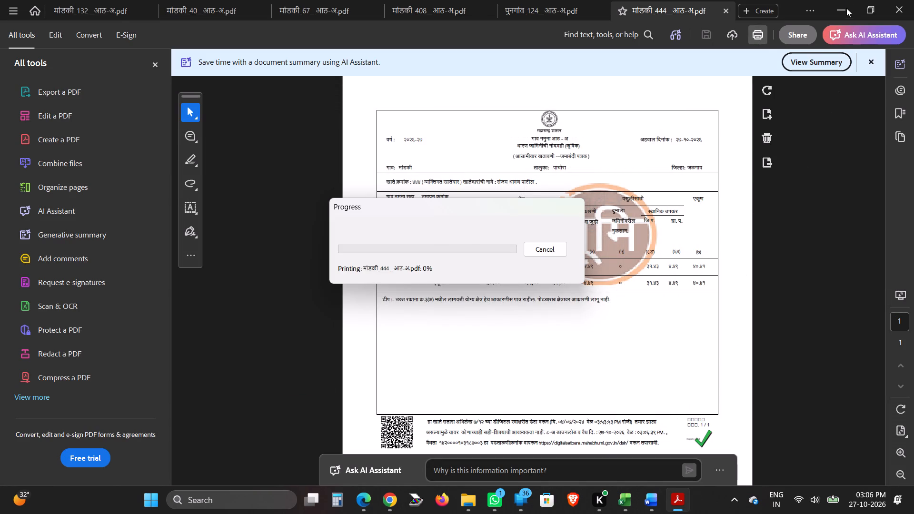
click(846, 10)
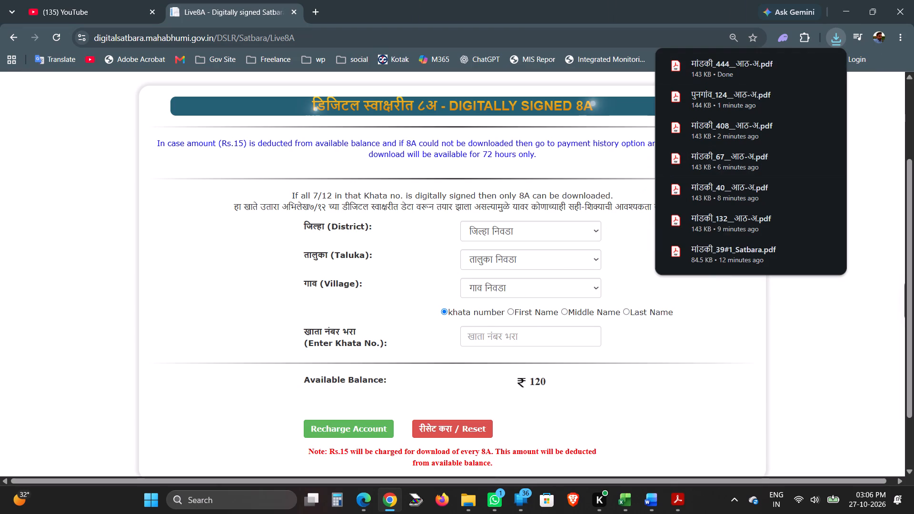
Reset the 8A form and set its location to district जळगाव, taluka पाचोरा and village मांडकी.
click(475, 433)
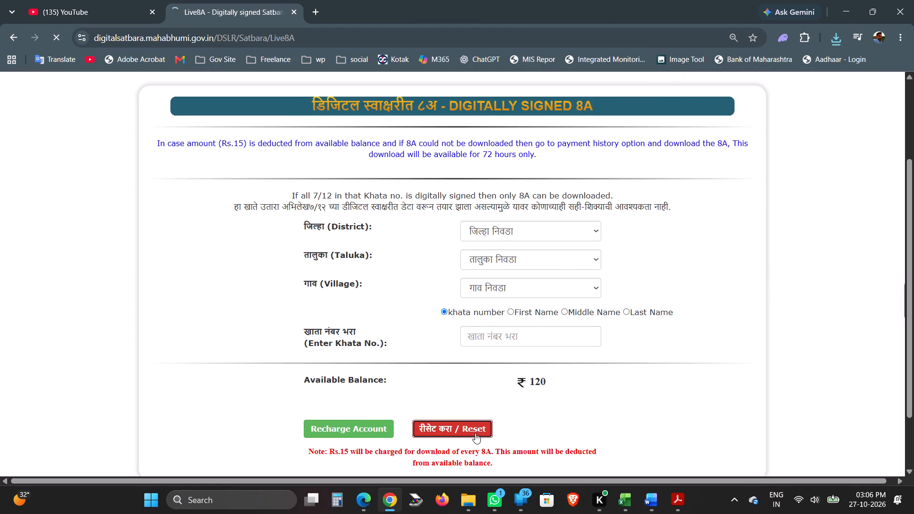
click(487, 361)
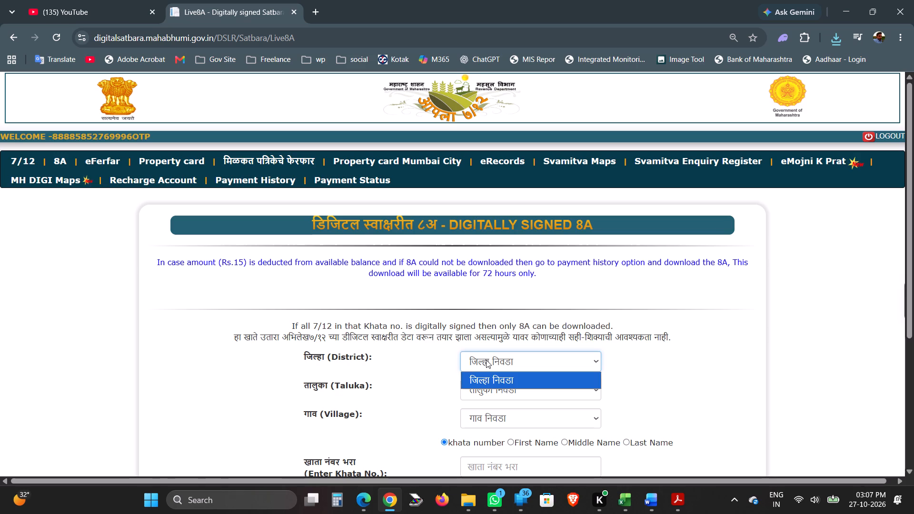
click(490, 357)
click(490, 357)
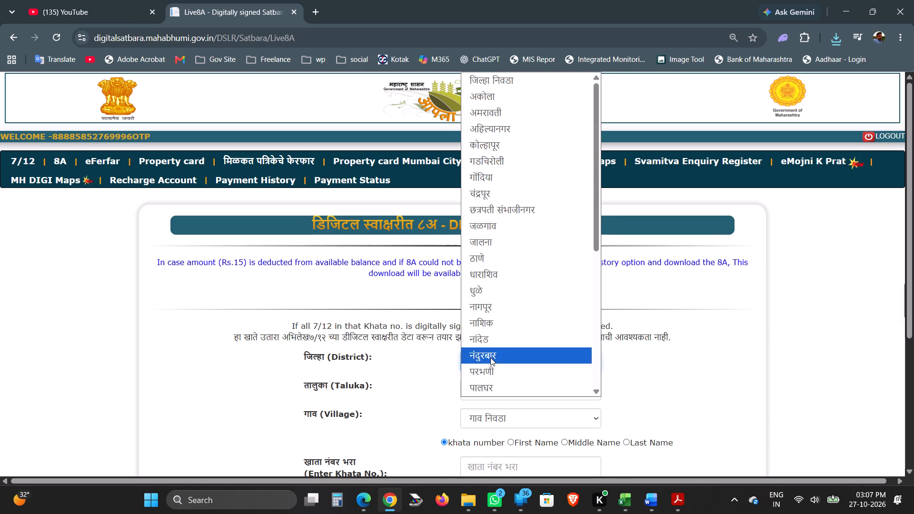
click(487, 234)
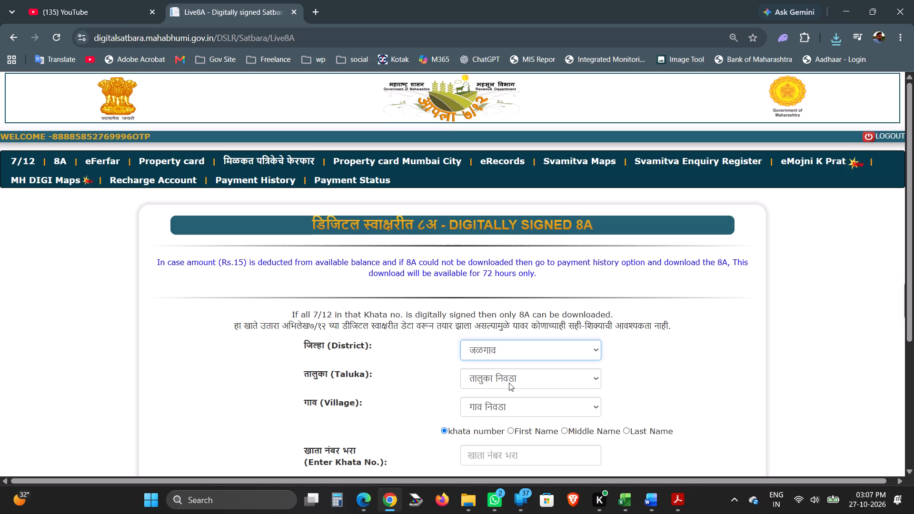
click(509, 383)
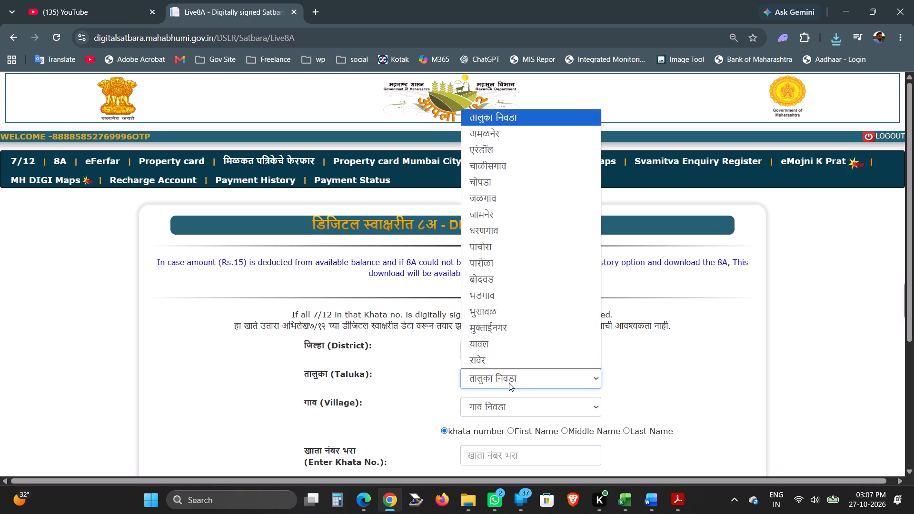
click(507, 253)
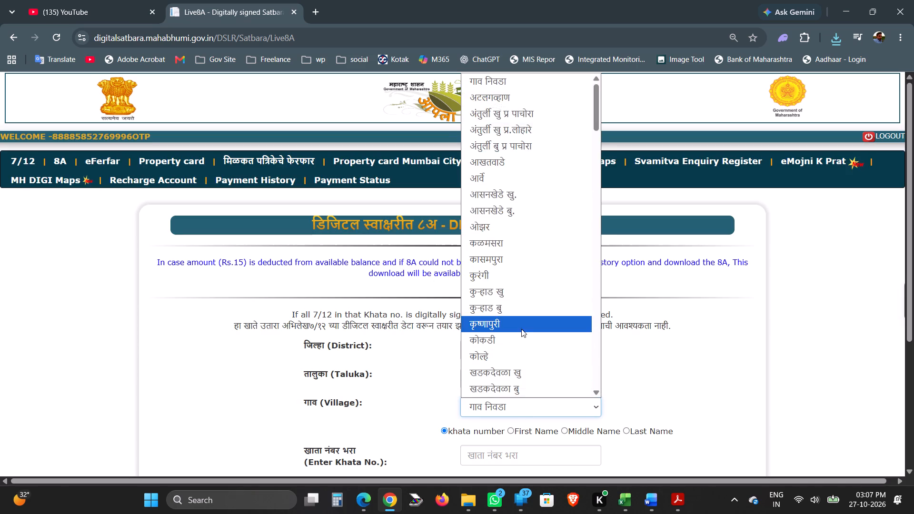
scroll(521, 329, down, 8)
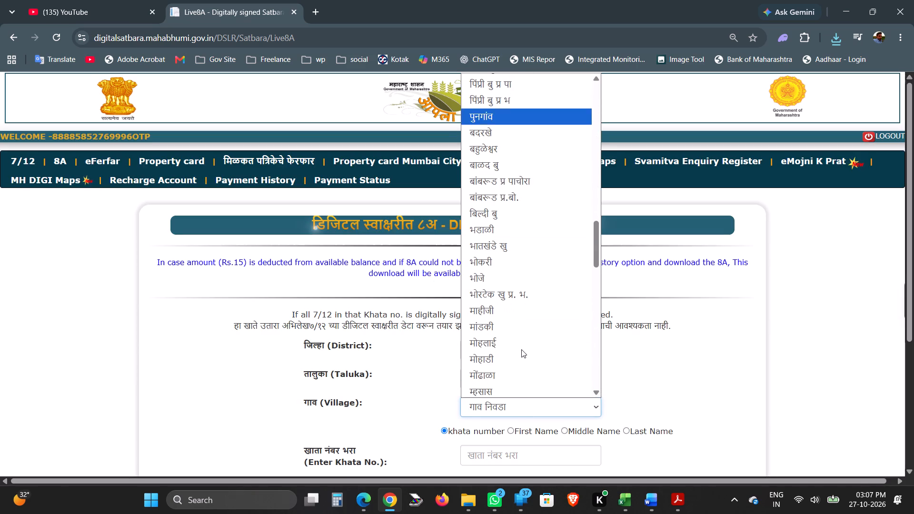
click(501, 322)
click(521, 453)
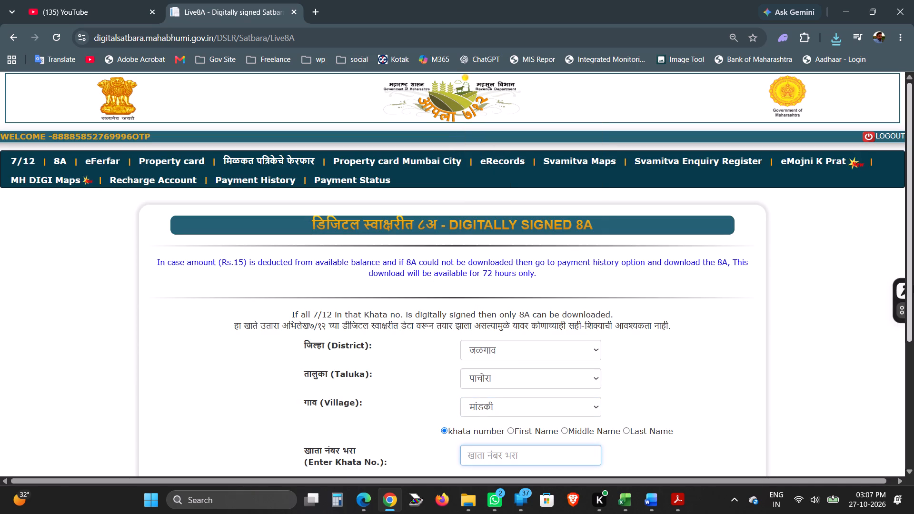
text(55)
click(738, 365)
scroll(731, 360, down, 6)
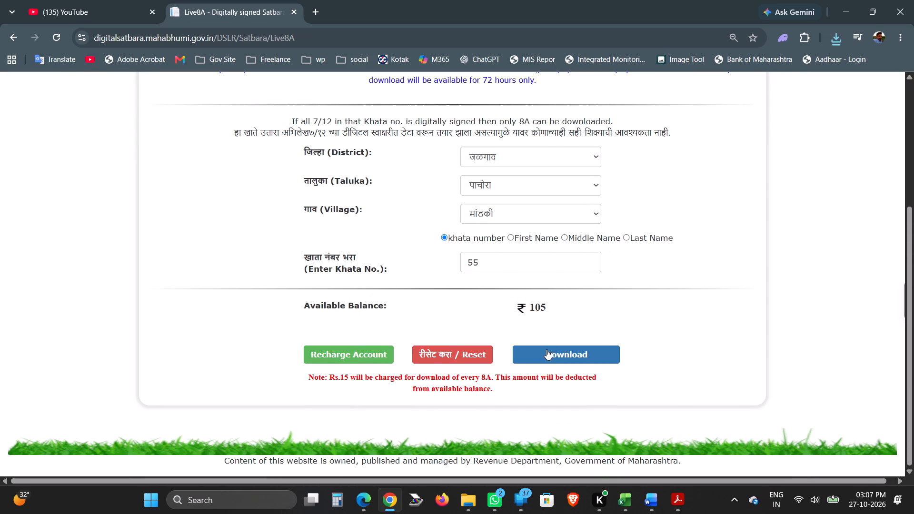
click(586, 315)
click(573, 363)
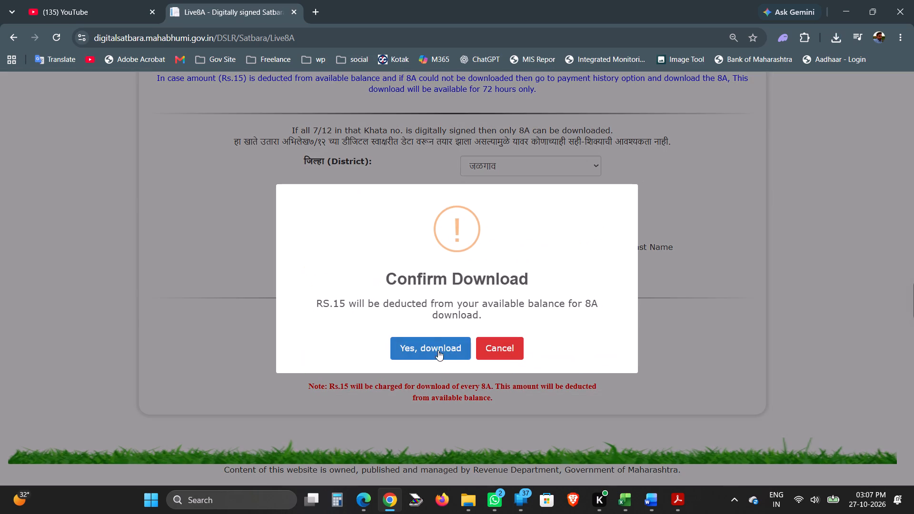
click(437, 343)
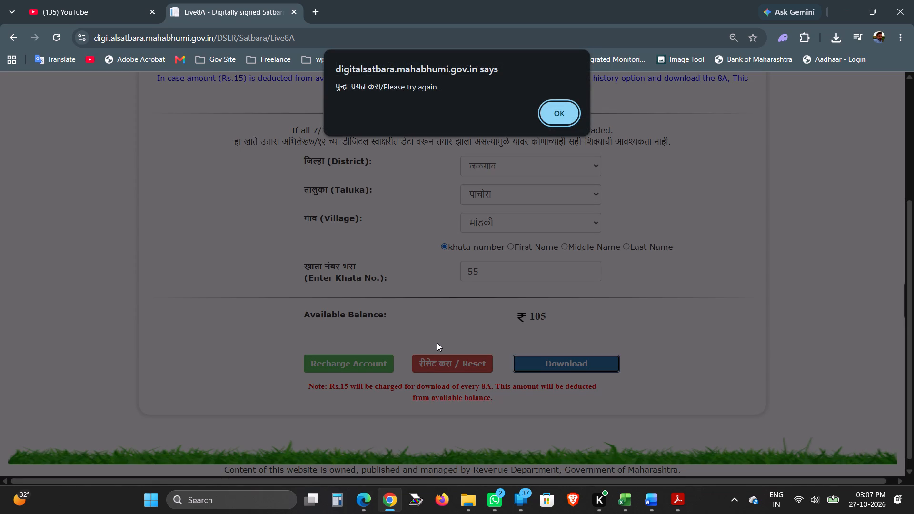
click(555, 112)
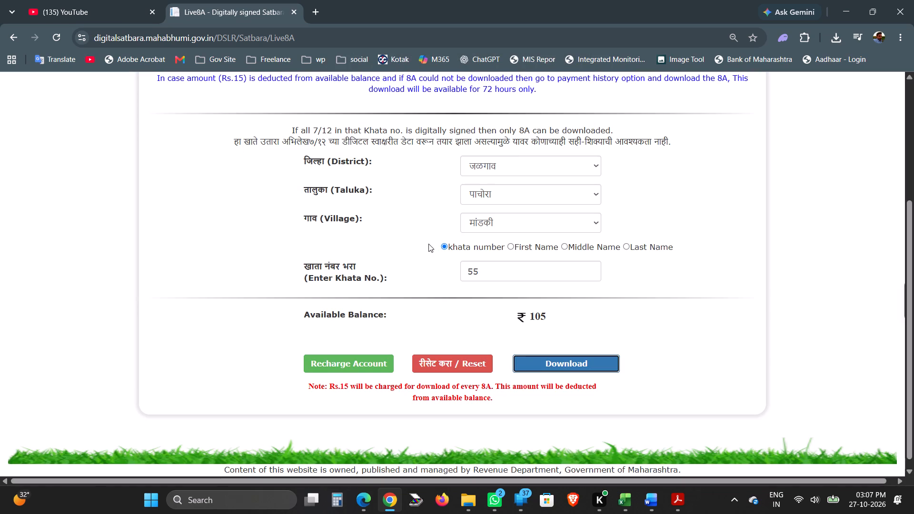
click(423, 225)
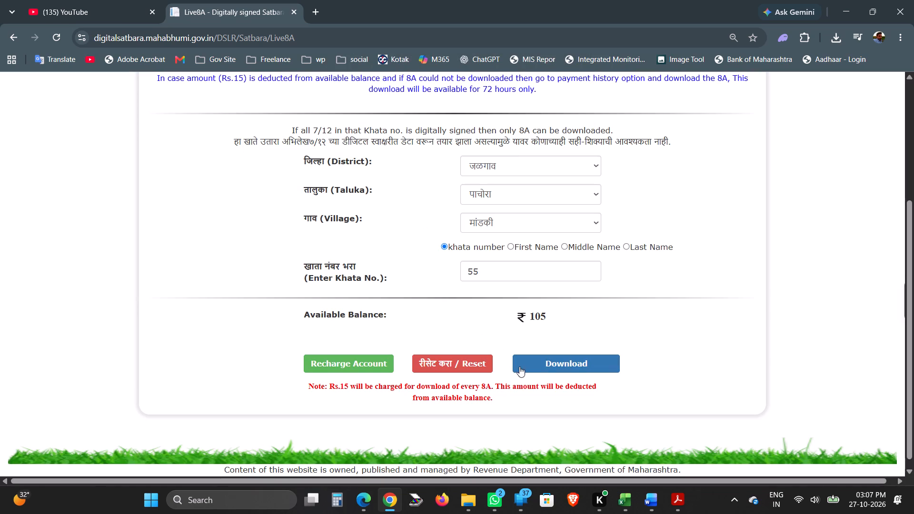
click(543, 355)
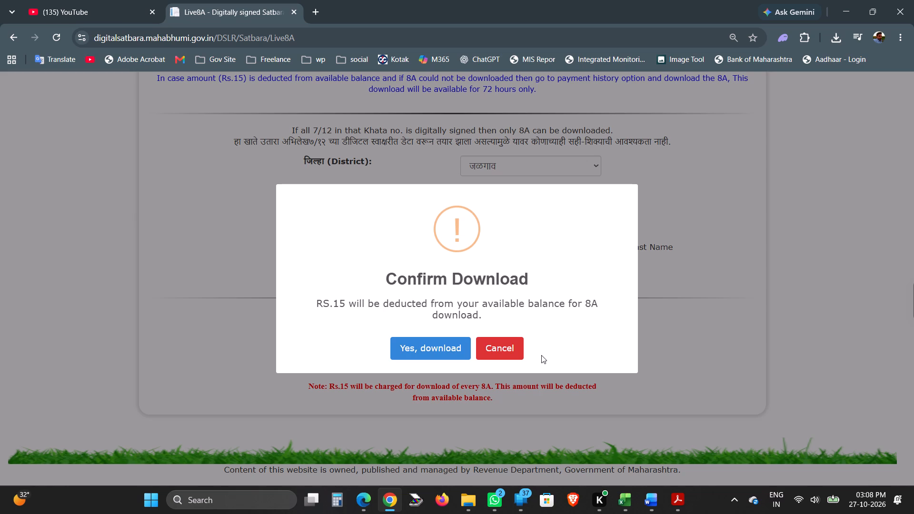
click(467, 345)
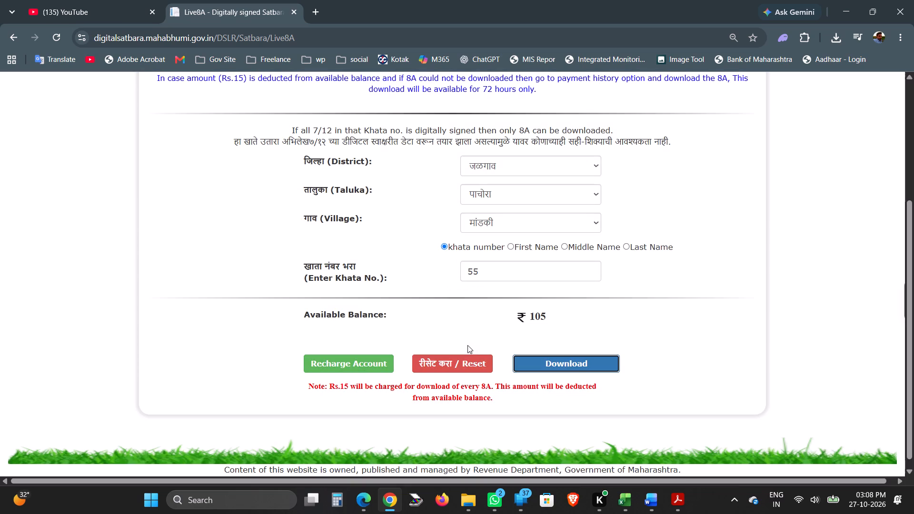
scroll(491, 421, up, 3)
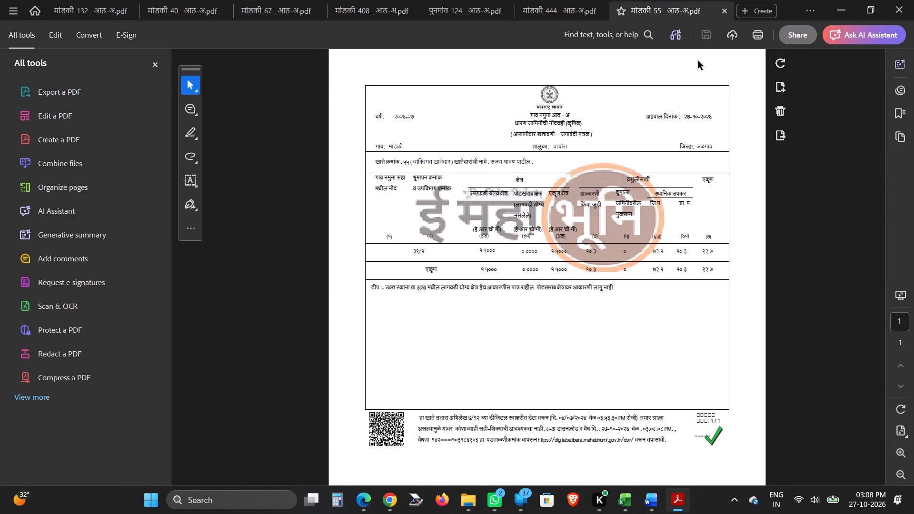
Print the मांडकी_55__आठ-अ record, close Acrobat and return to the 8A form in Chrome.
click(752, 33)
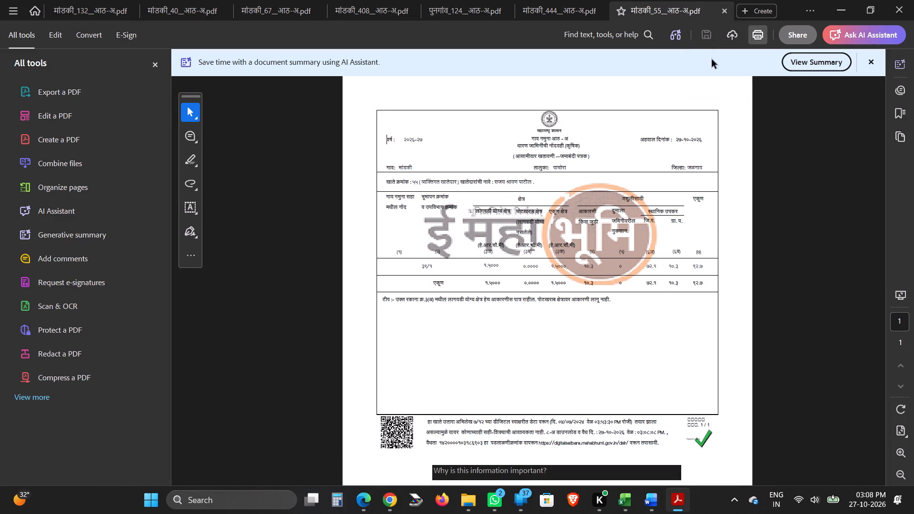
click(589, 385)
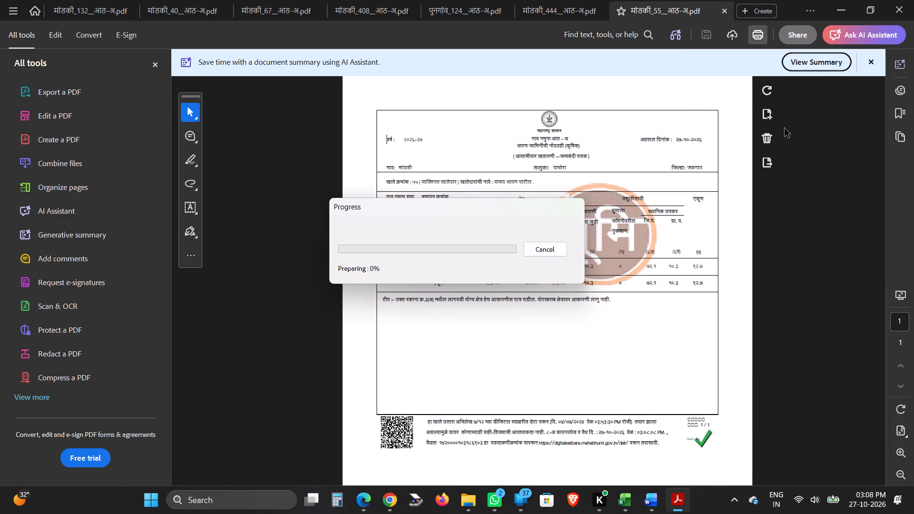
click(892, 10)
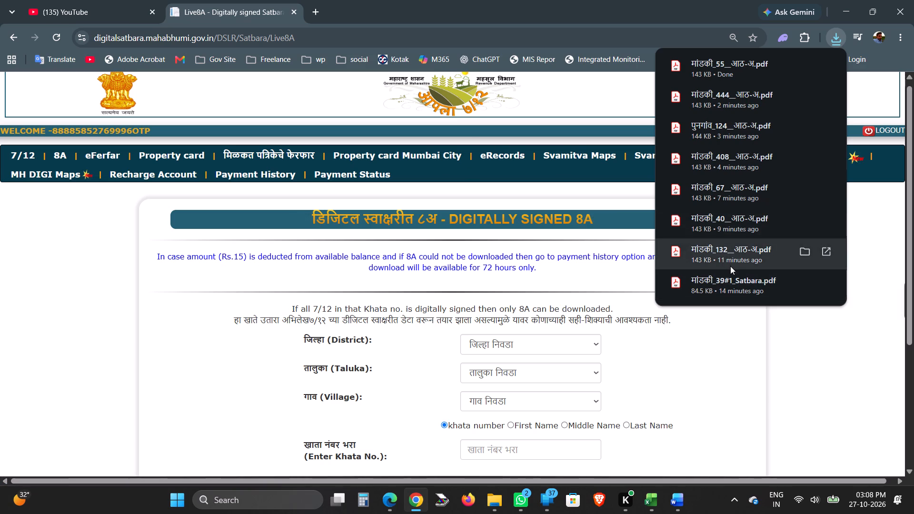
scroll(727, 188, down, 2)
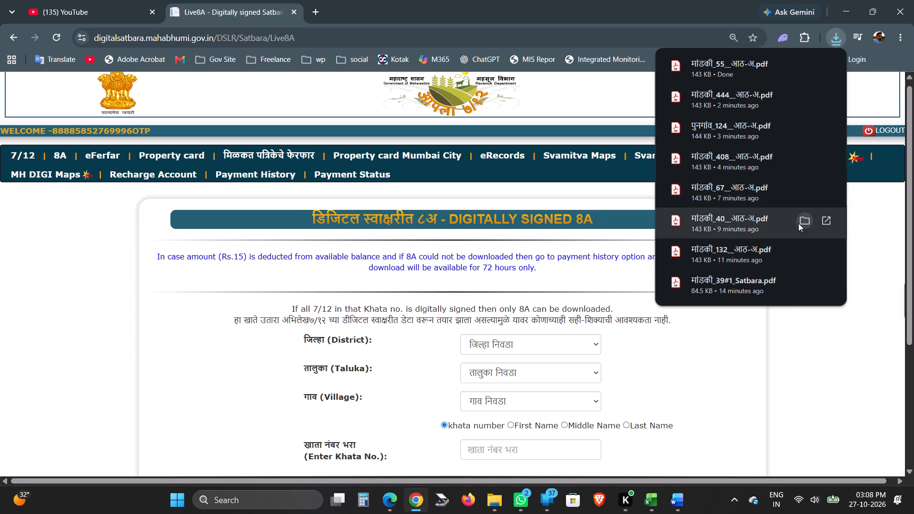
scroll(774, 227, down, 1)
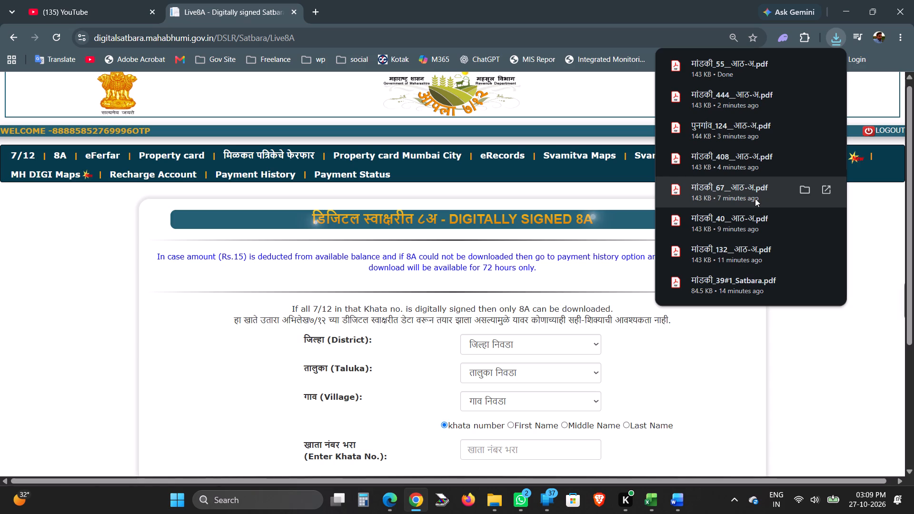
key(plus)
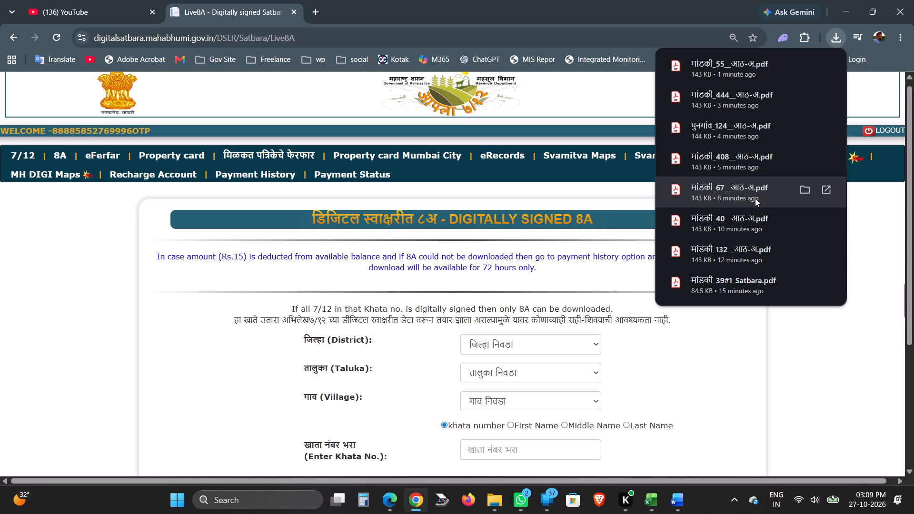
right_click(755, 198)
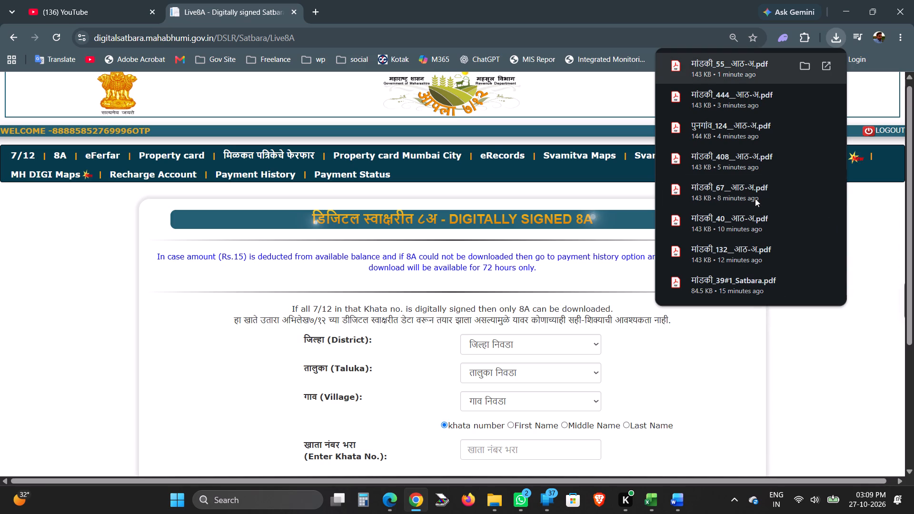
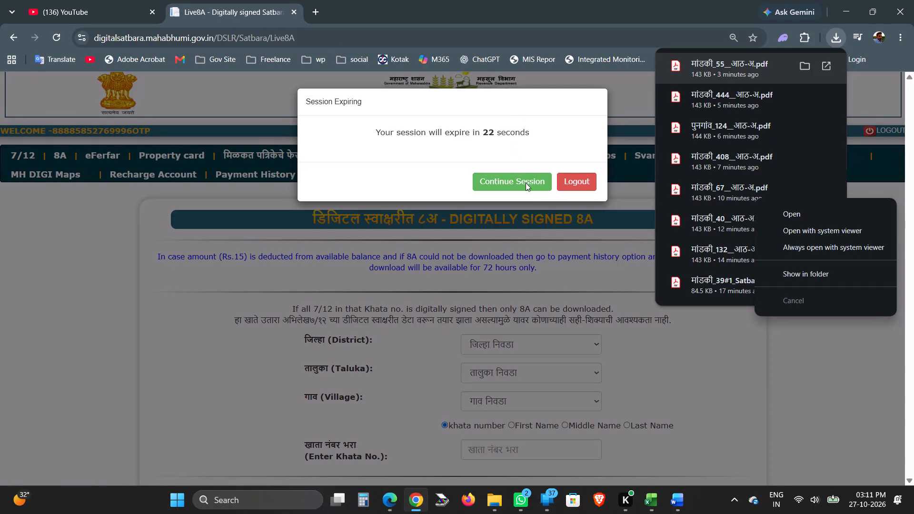
Continue the expiring session on the digitally signed 8A site.
click(528, 181)
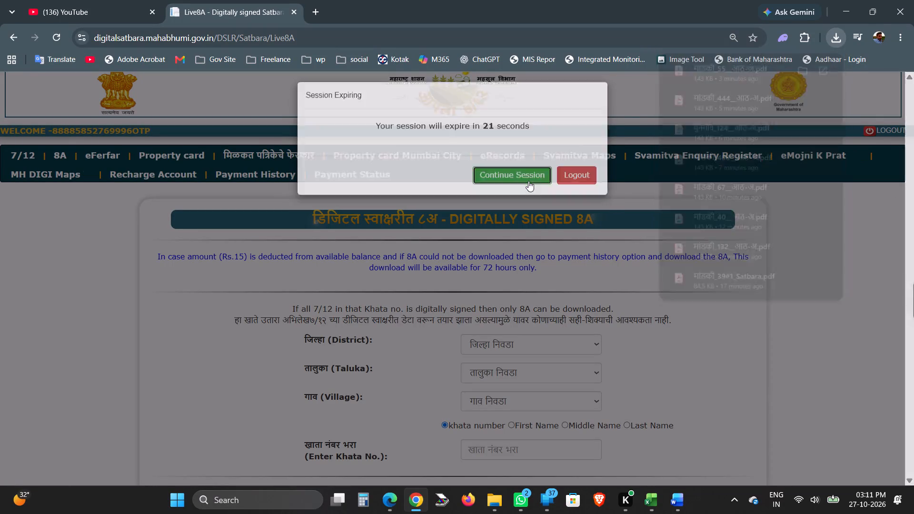